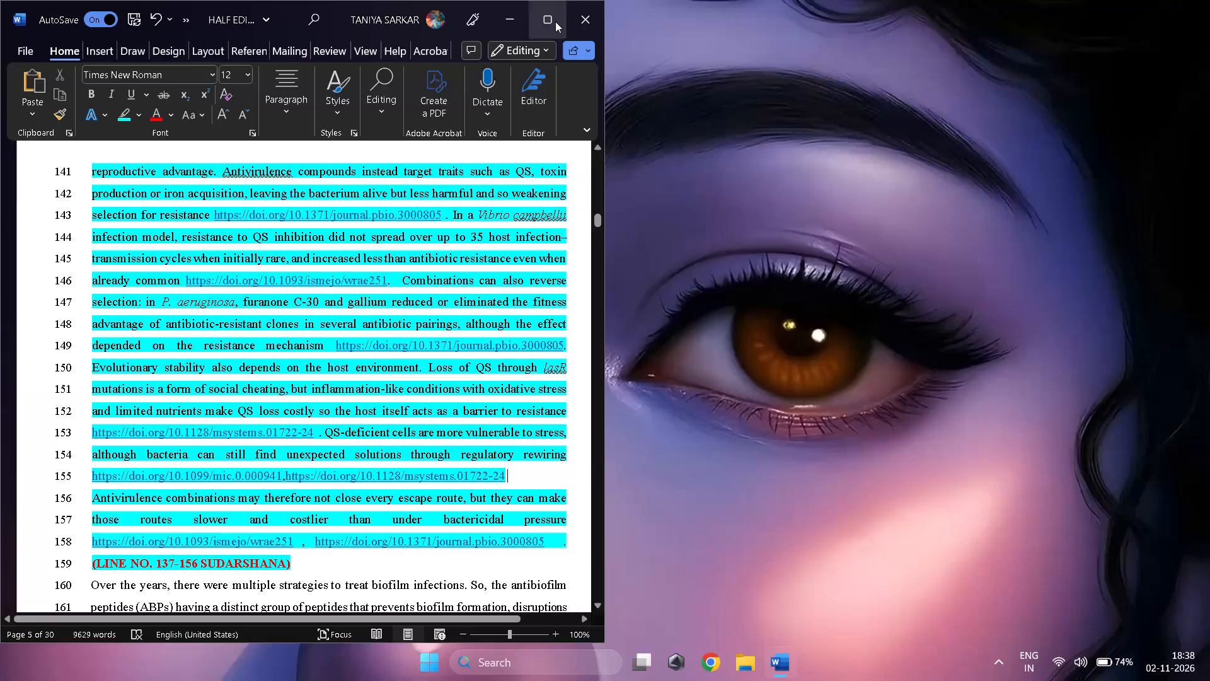
# Maximize the manuscript window and look through the front matter, from the title and authors list to the Keywords heading.
pyautogui.click(555, 21)
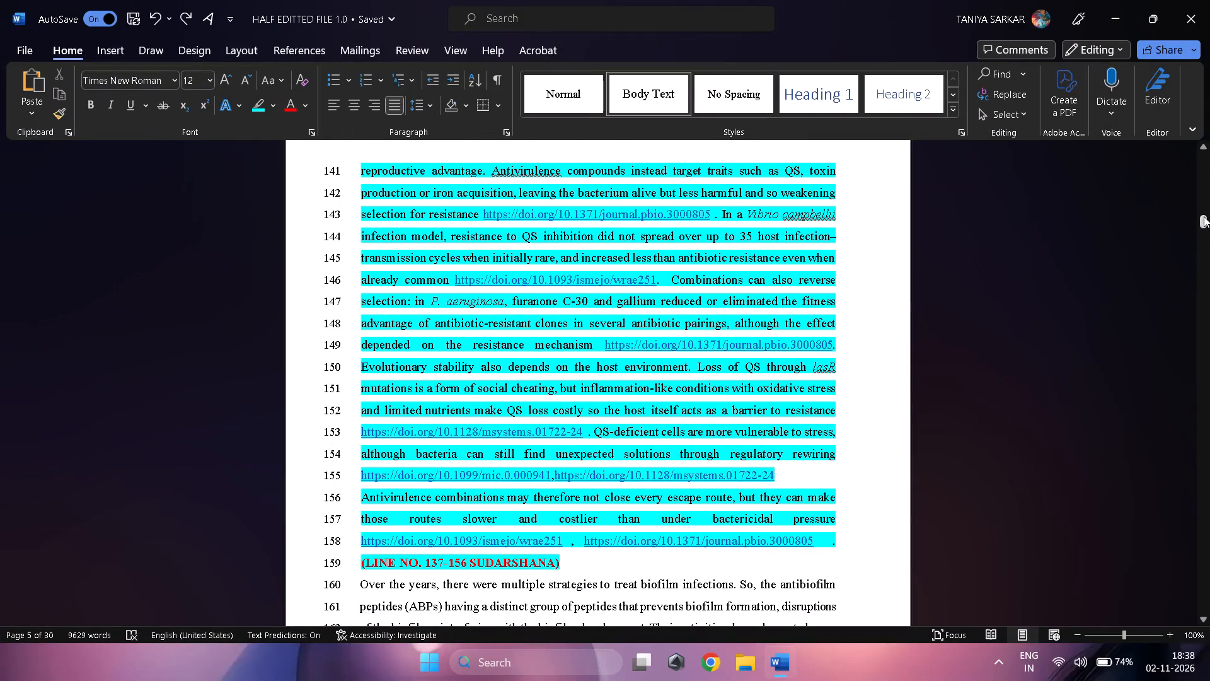
pyautogui.moveTo(1204, 216); pyautogui.dragTo(1204, 141)
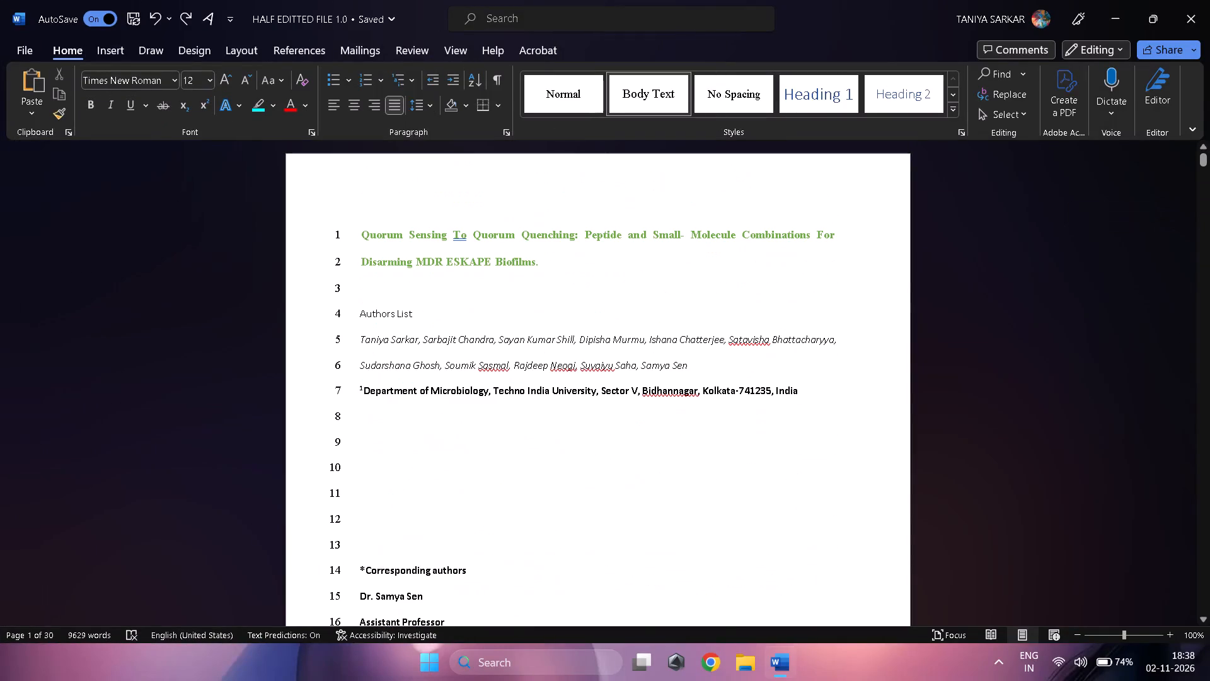
pyautogui.keyDown('ctrl'); pyautogui.scroll(6, 694, 292); pyautogui.keyUp('ctrl')
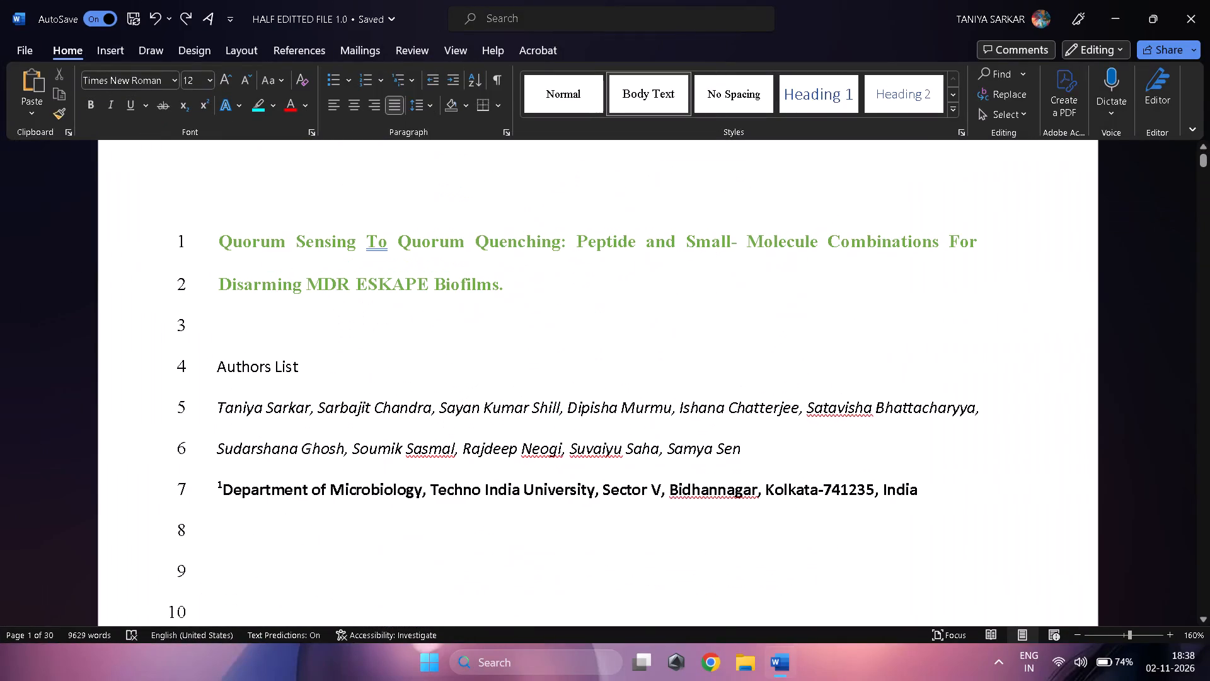
pyautogui.press('Down')
pyautogui.press('Down')
pyautogui.press('Down')
pyautogui.press('Down')
pyautogui.press('Down')
pyautogui.press('Down')
pyautogui.press('Down')
pyautogui.press('Down')
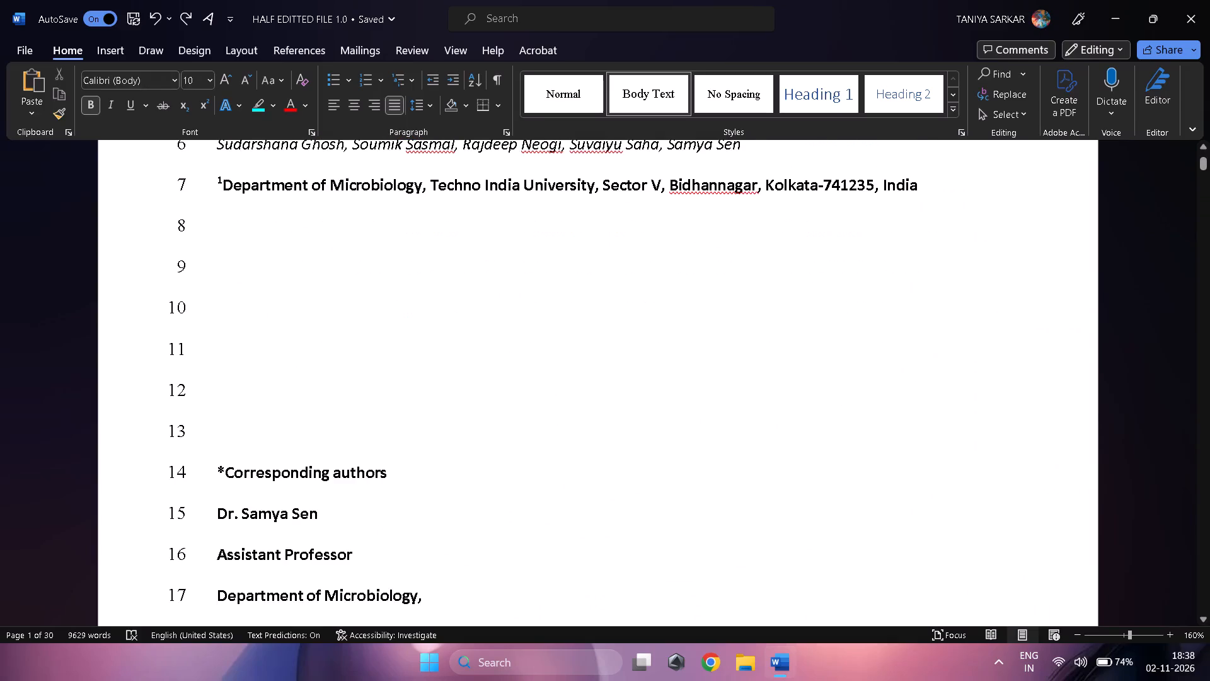
pyautogui.press('Down')
pyautogui.press('Down')
pyautogui.press('Down')
pyautogui.press('Down')
pyautogui.press('Down')
pyautogui.press('Down')
pyautogui.press('Down')
pyautogui.press('Down')
pyautogui.press('Down')
pyautogui.press('Down')
pyautogui.press('Down')
pyautogui.press('Down')
pyautogui.press('Down')
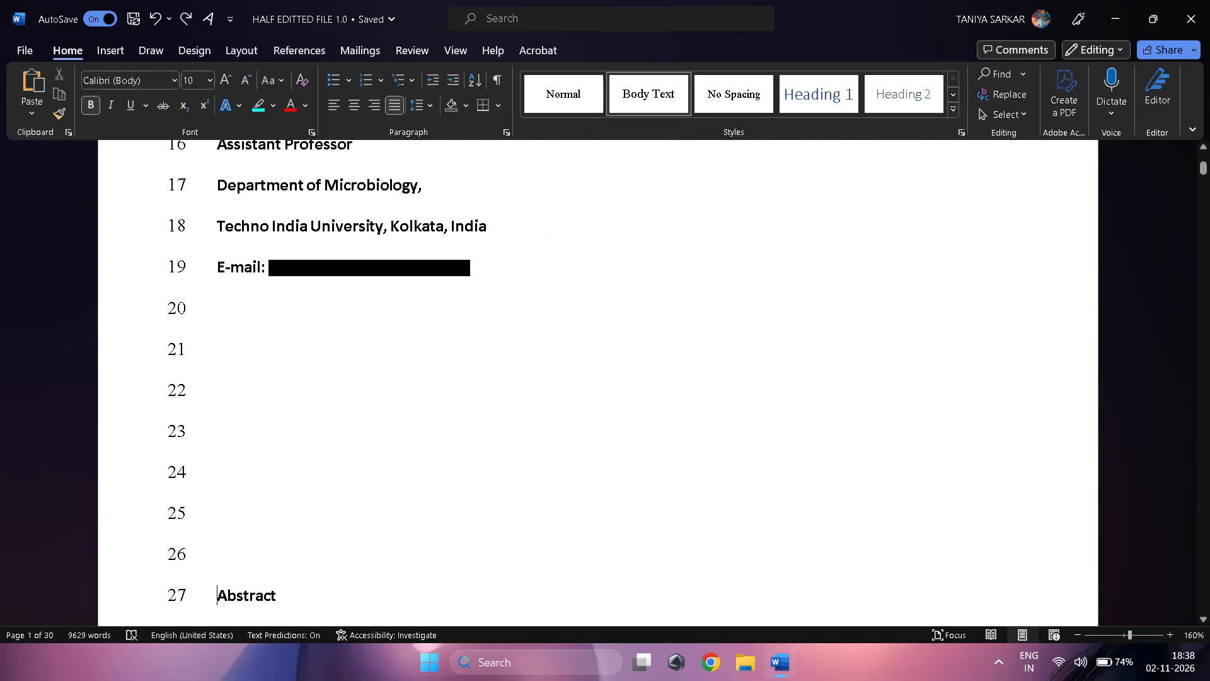
pyautogui.press('Down')
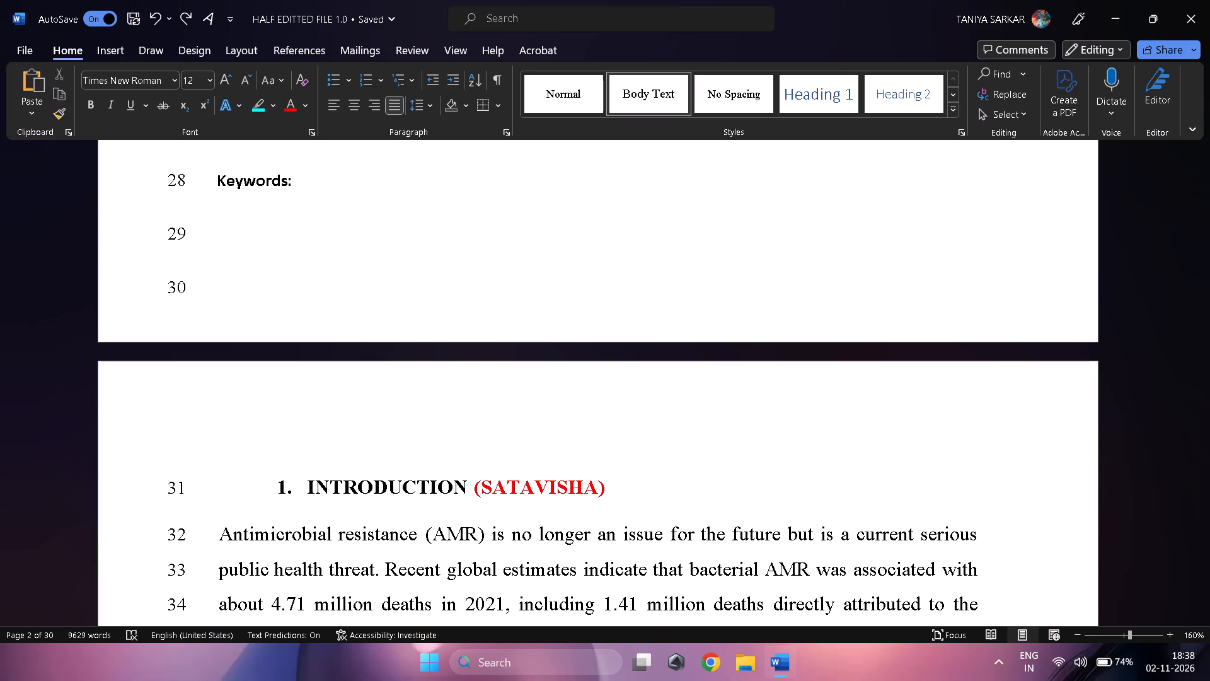
# Read the opening paragraph of the Introduction on antimicrobial resistance and ESKAPE pathogens, from line 32 to line 48.
pyautogui.press('Down')
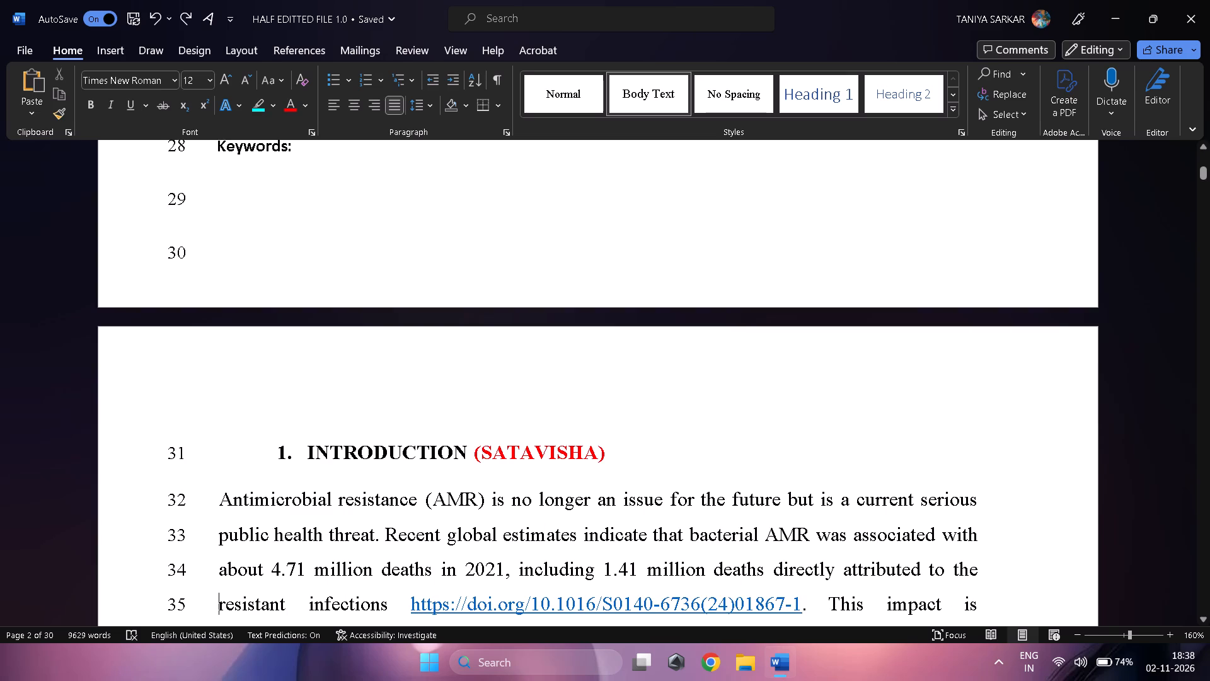
pyautogui.press('Down')
pyautogui.press('Down')
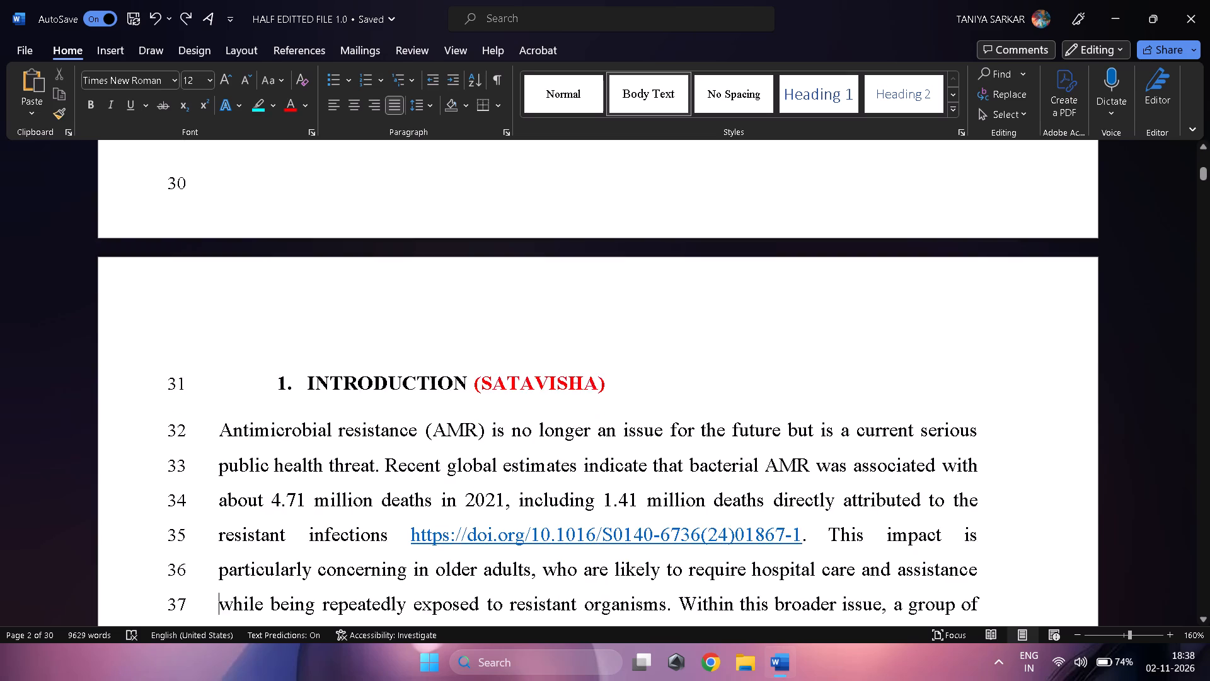
pyautogui.press('Down')
pyautogui.press('Down')
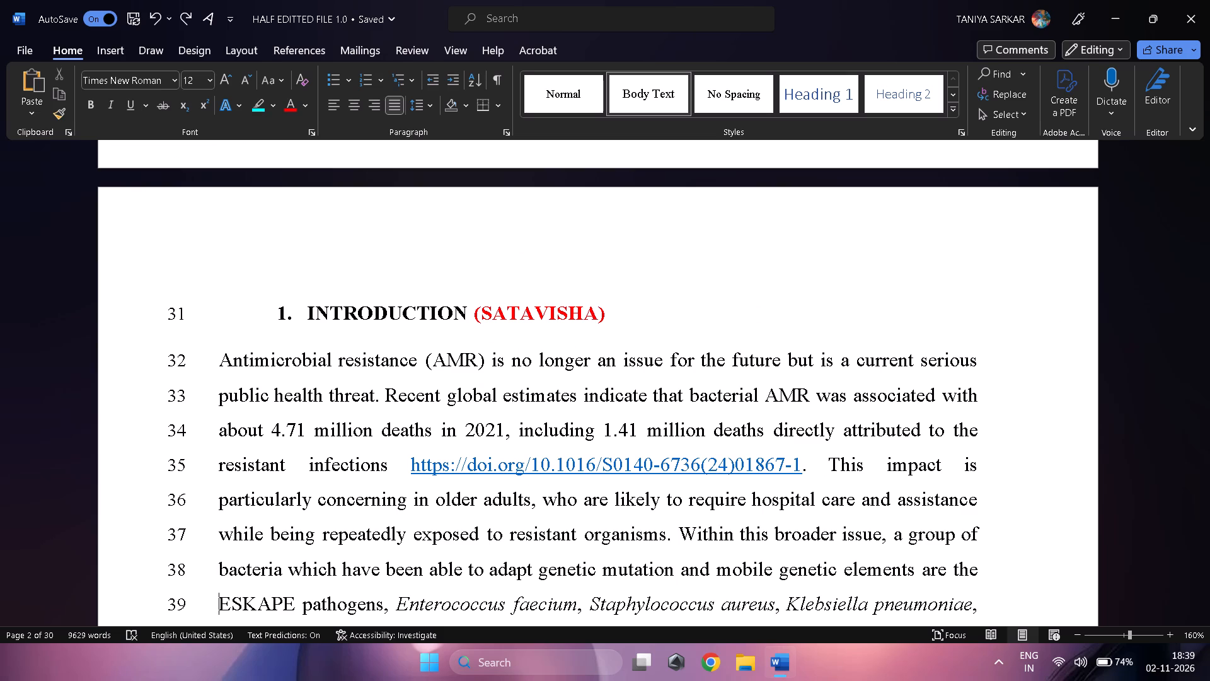
pyautogui.press('Down')
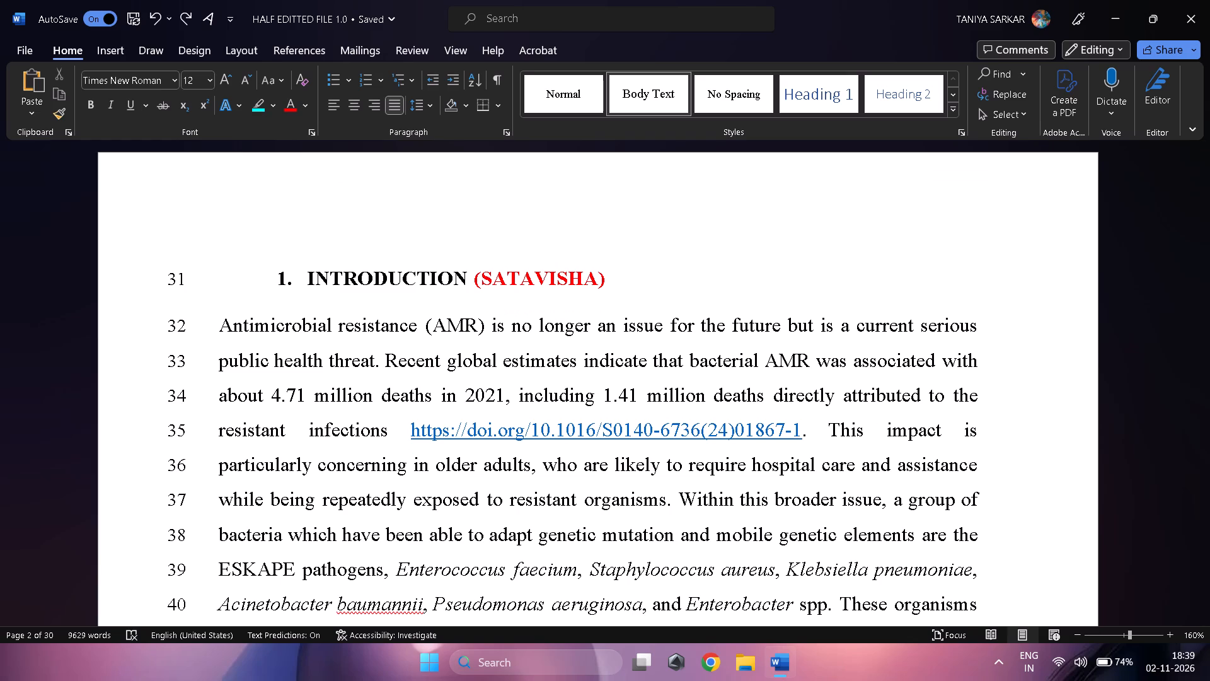
pyautogui.press('Down')
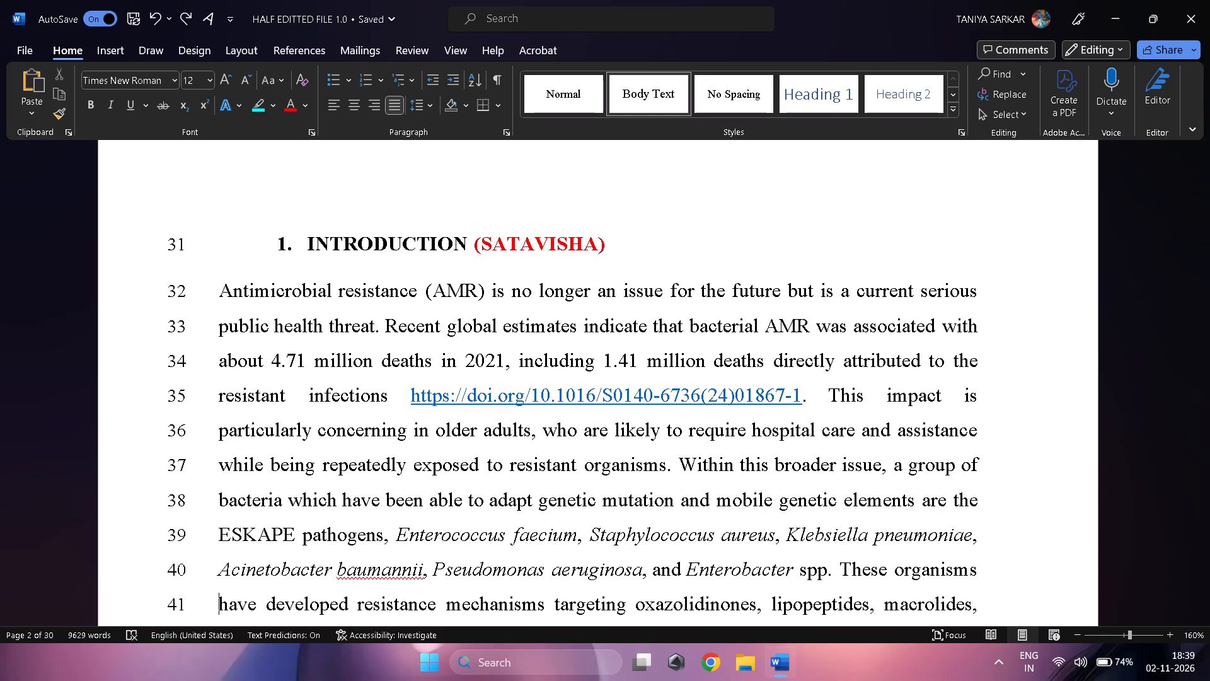
pyautogui.press('Down')
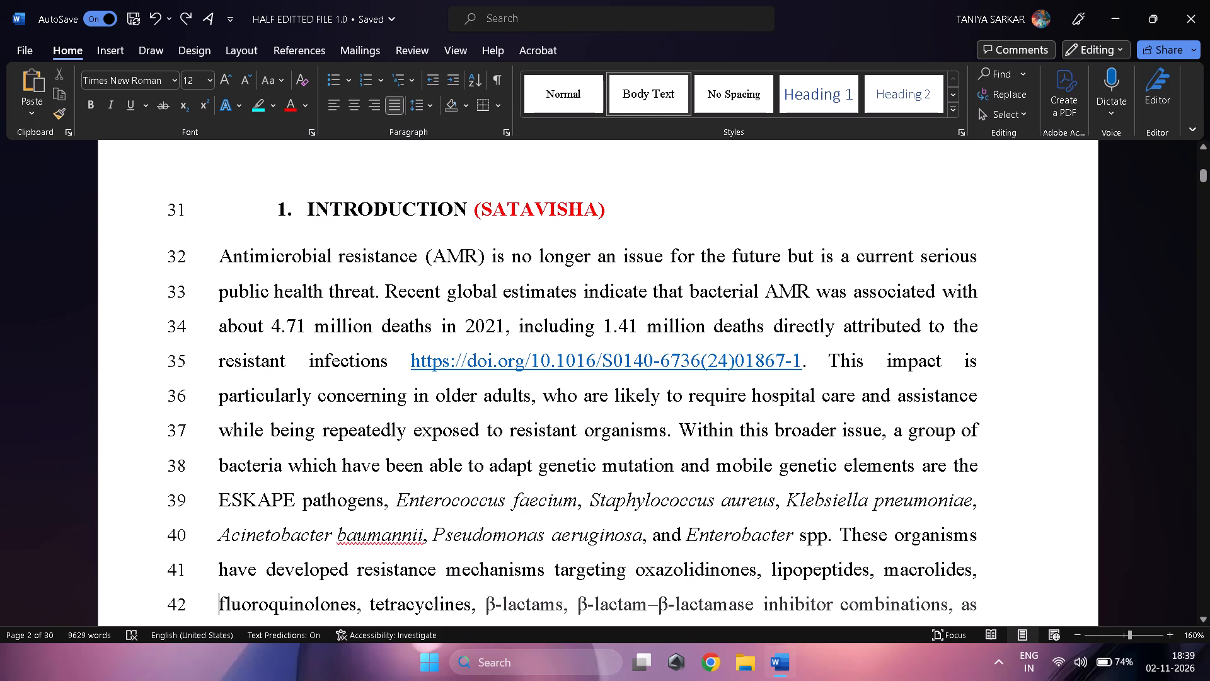
pyautogui.press('Down')
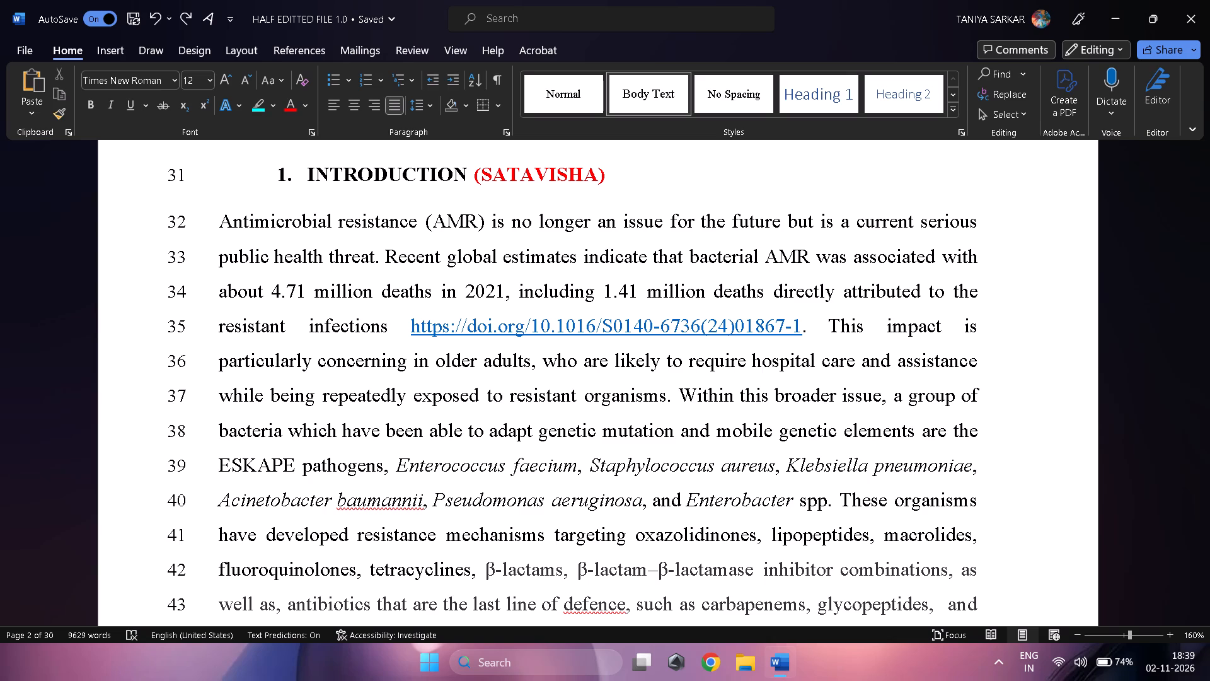
pyautogui.press('Down')
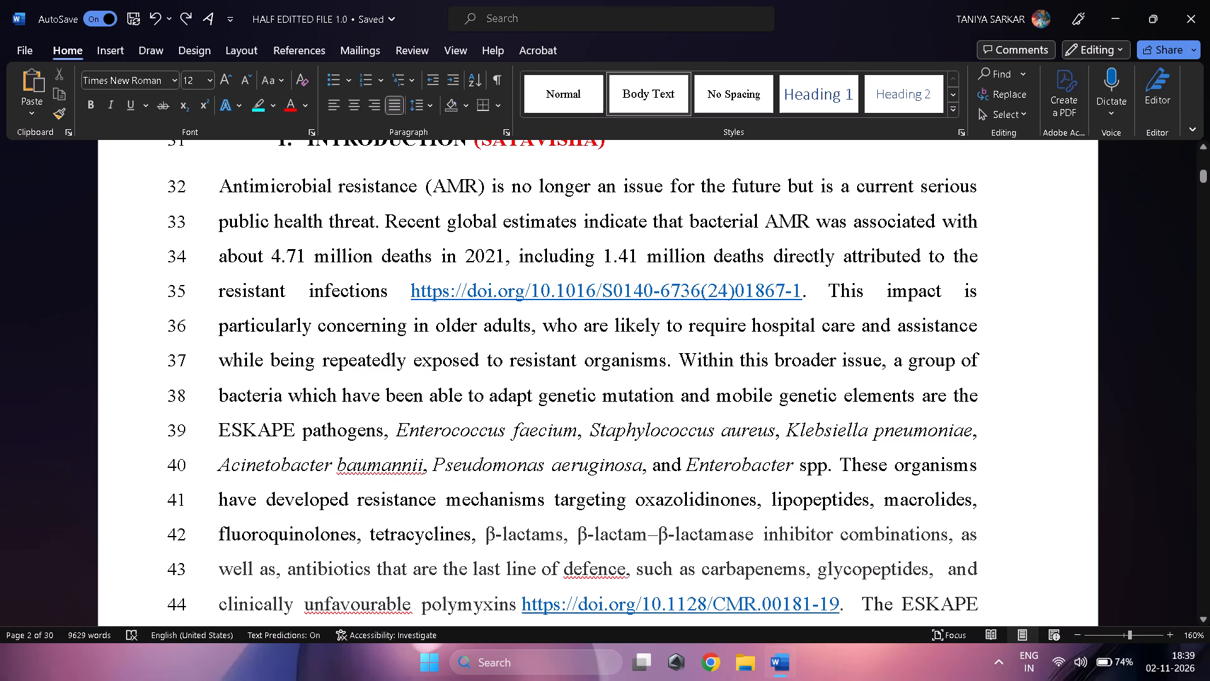
pyautogui.press('Down')
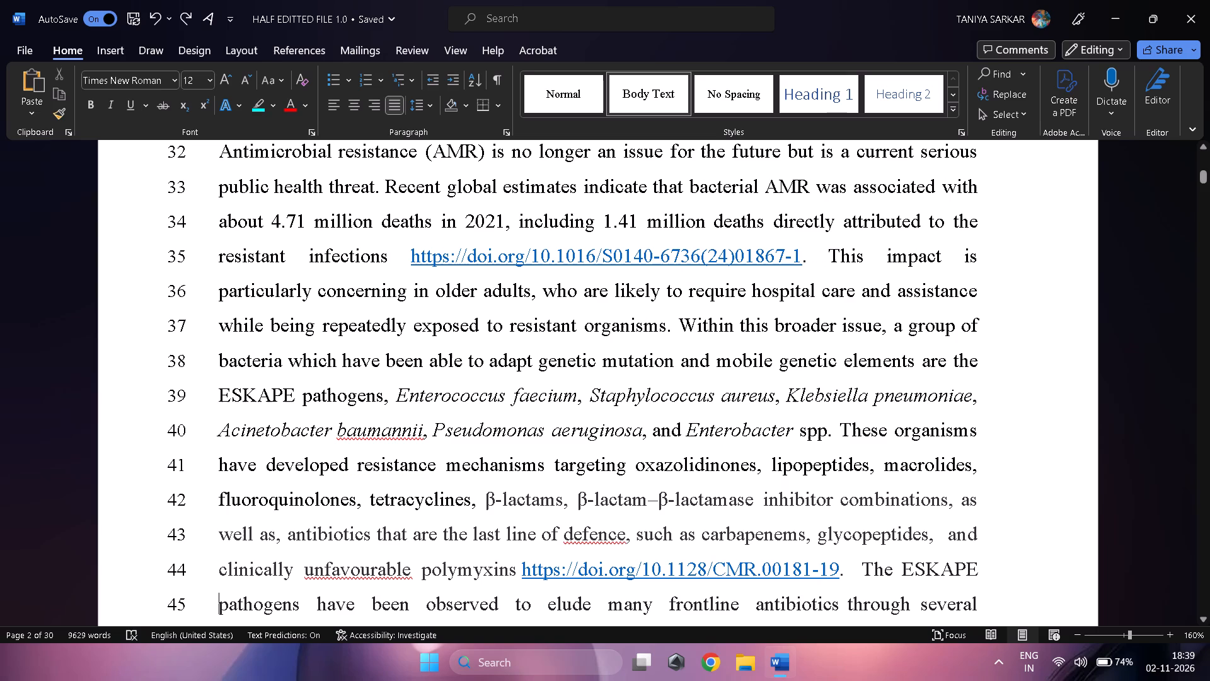
pyautogui.press('Down')
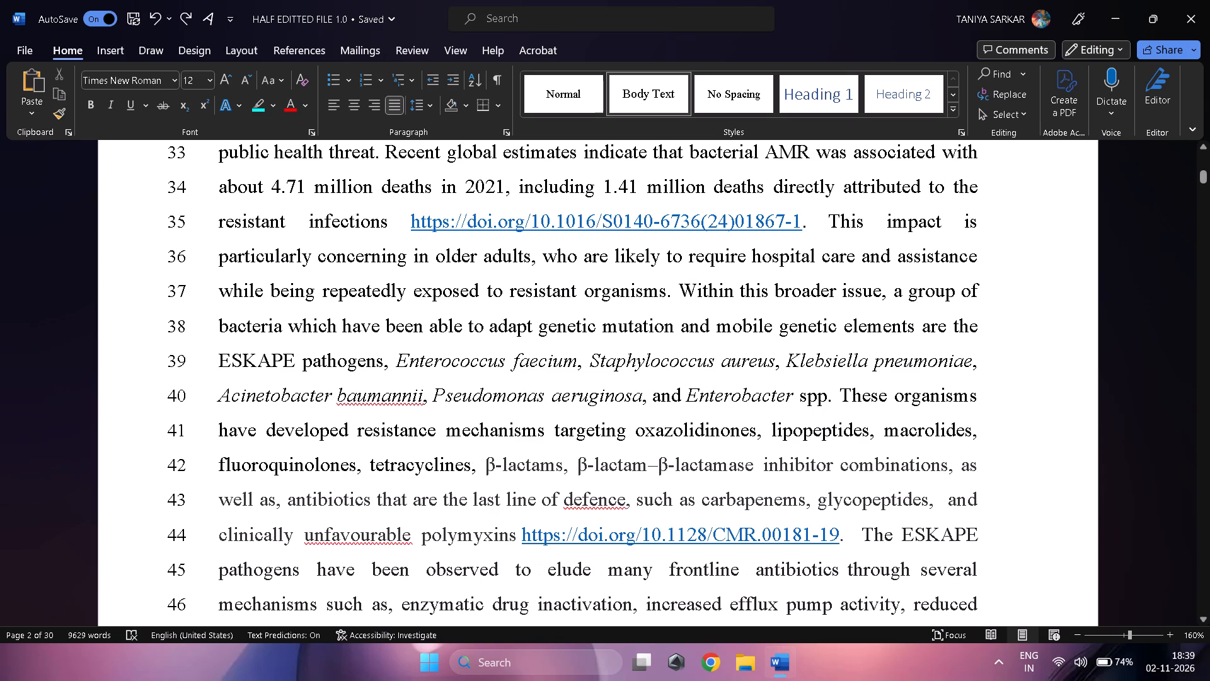
pyautogui.press('Down')
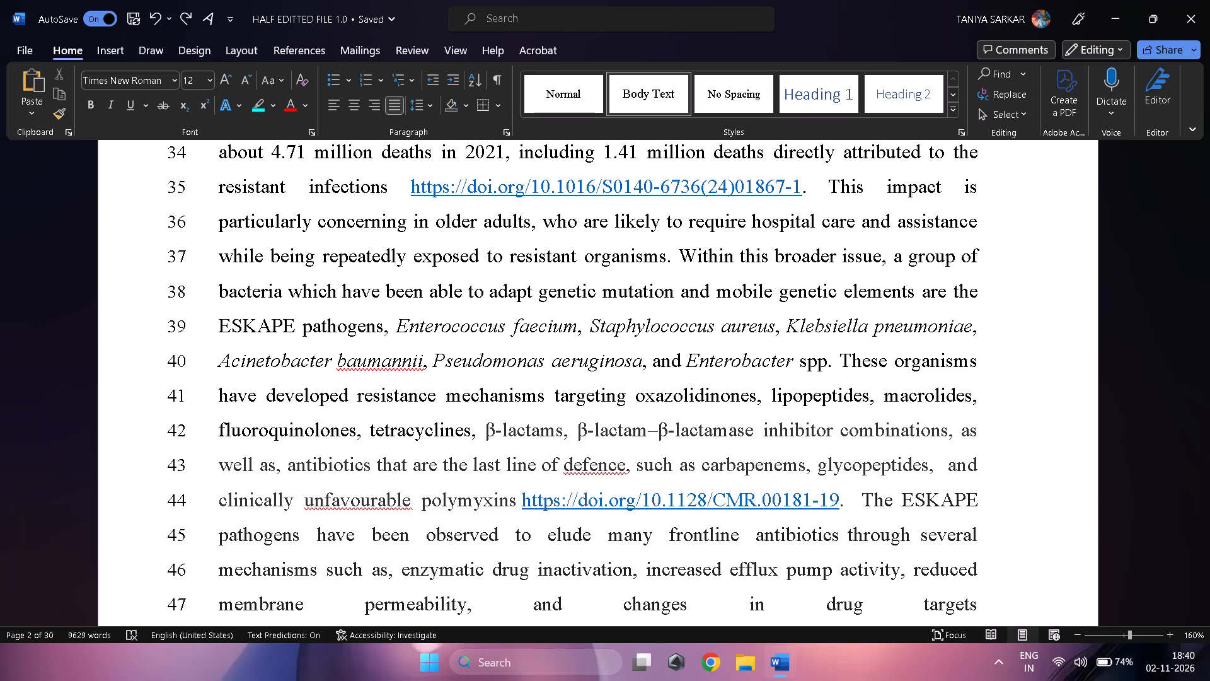
pyautogui.press('Down')
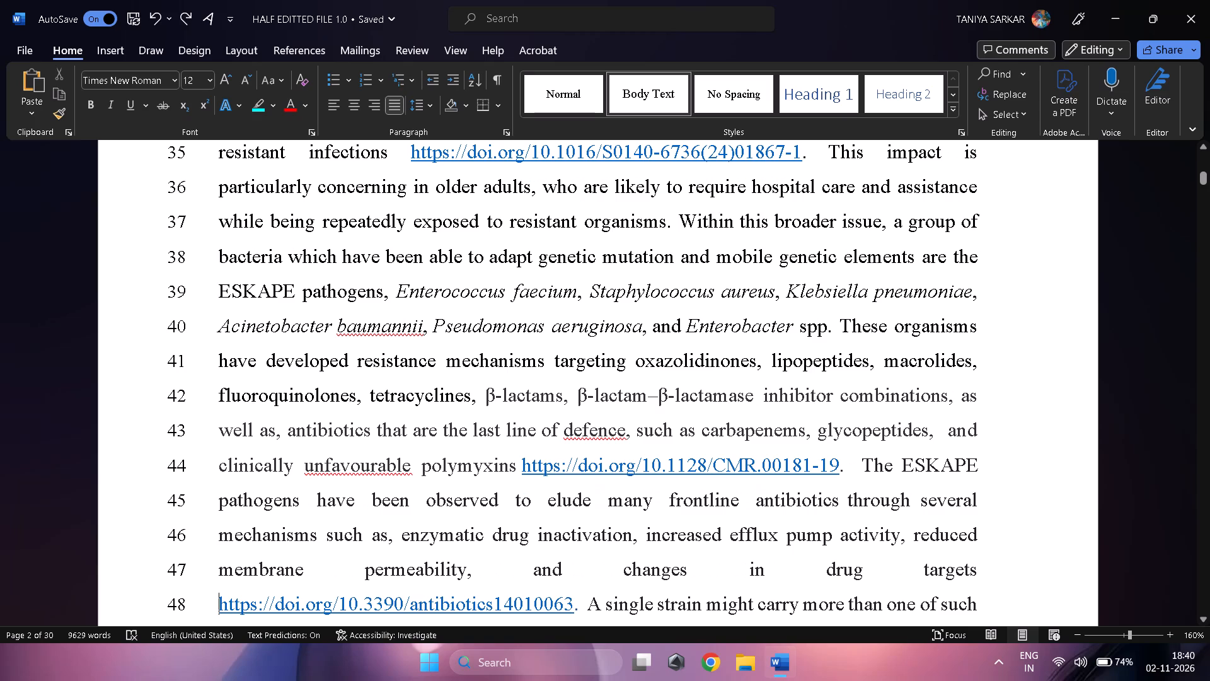
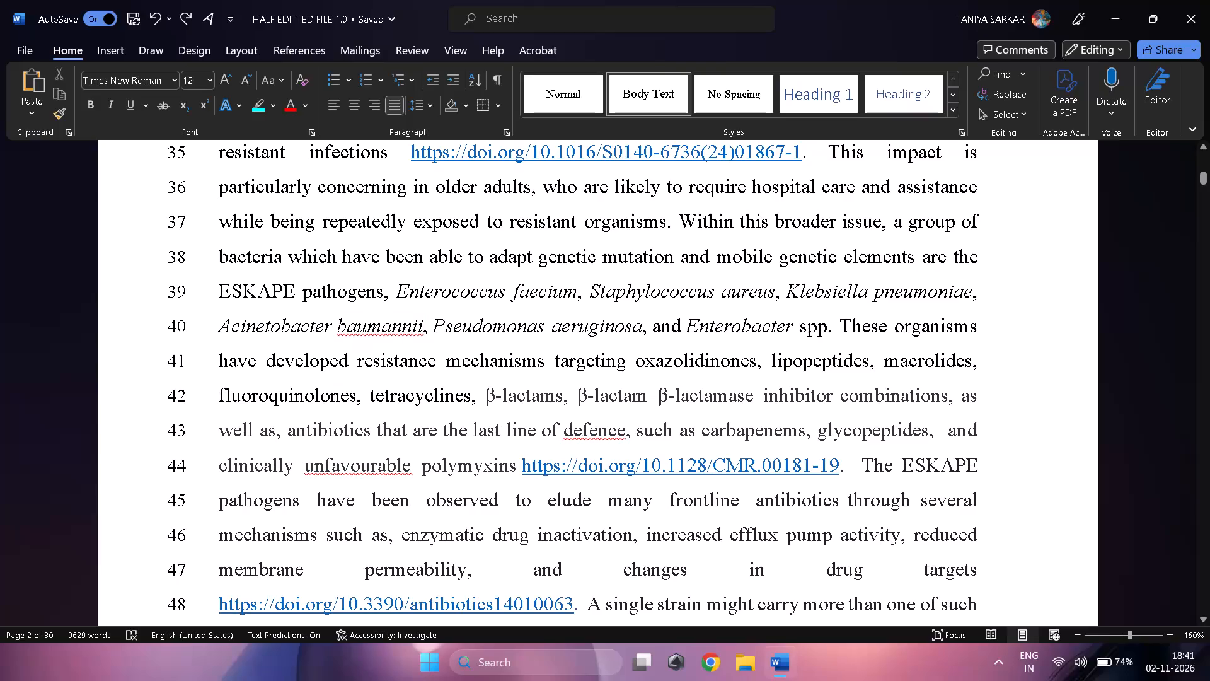
# Correct the flagged British spellings on lines 43 and 44 to "defense" and "unfavorable".
pyautogui.click(592, 436)
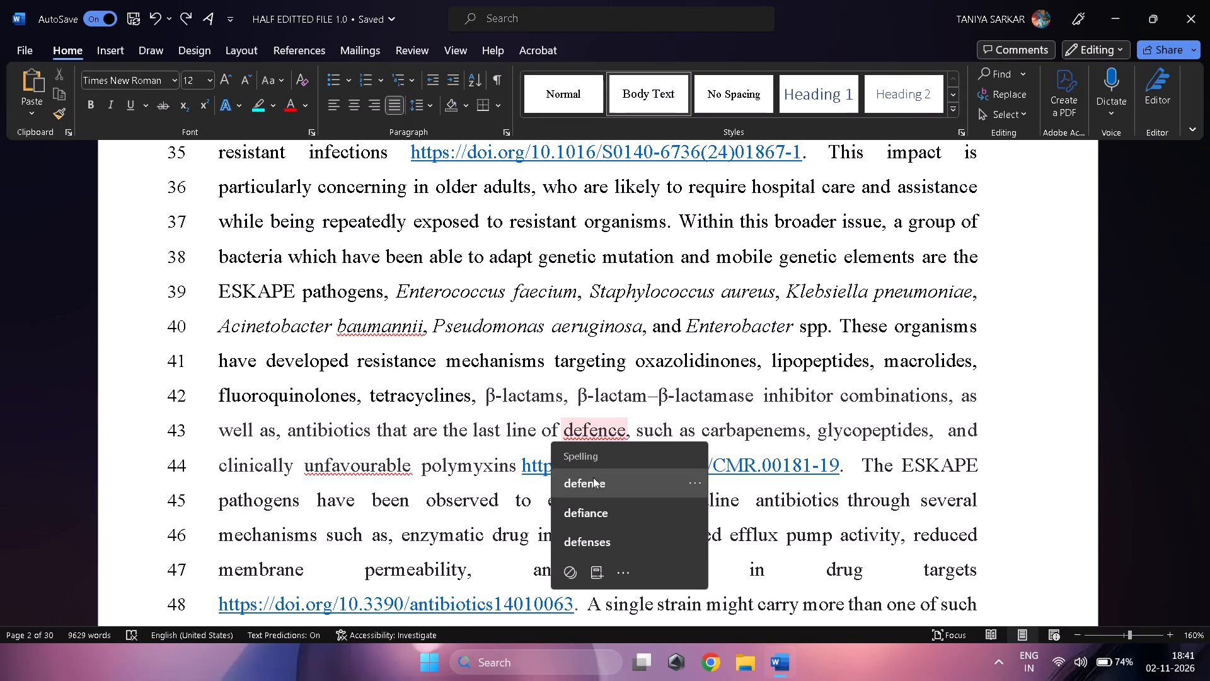
pyautogui.click(593, 480)
pyautogui.click(393, 474)
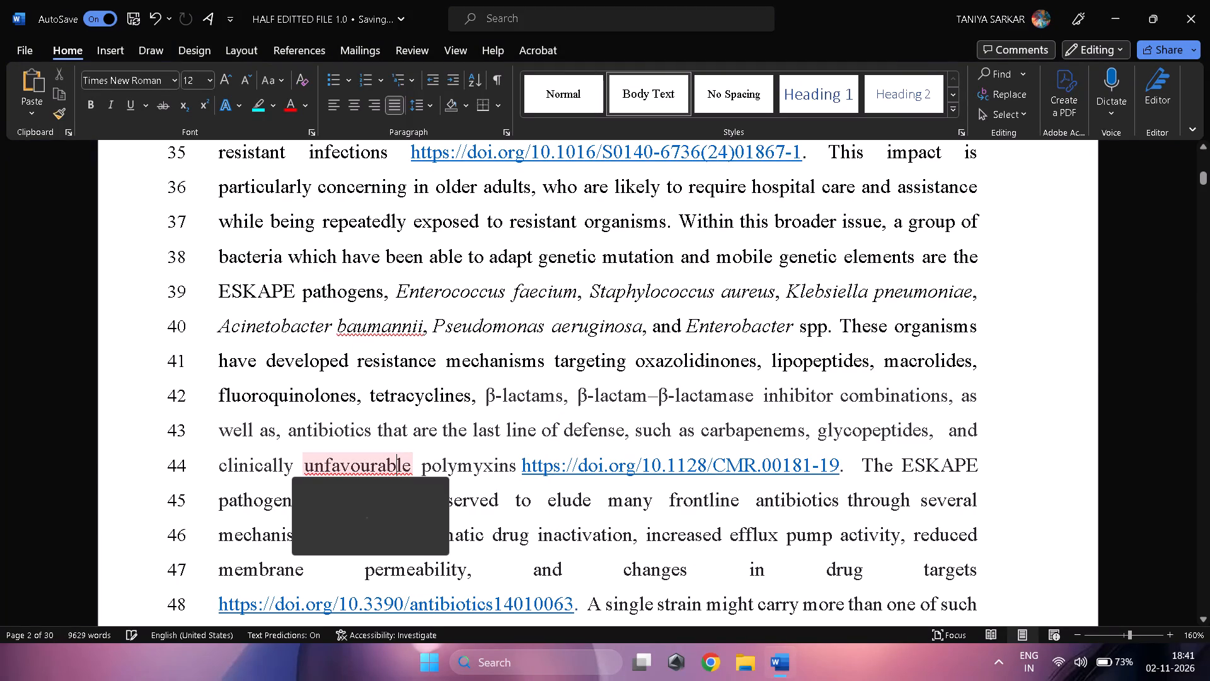
pyautogui.click(364, 519)
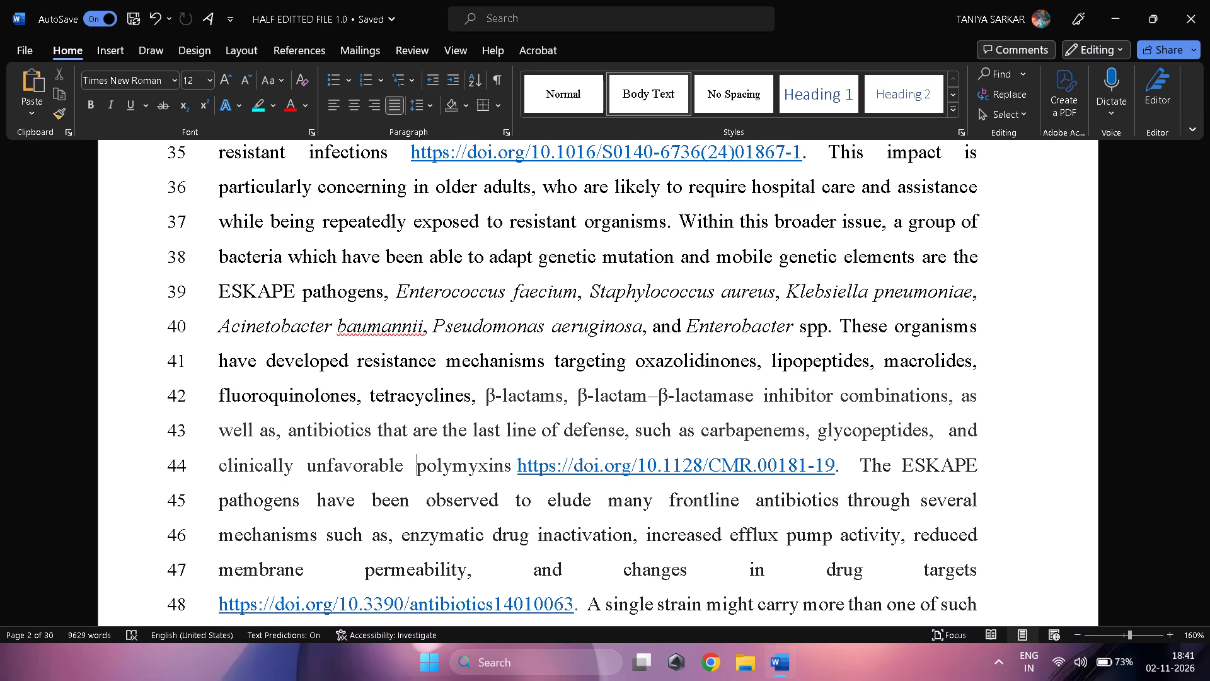
# Read on in the Introduction from line 44 to line 56, covering ESKAPE resistance mechanisms and the description of biofilms and EPS.
pyautogui.click(1047, 486)
pyautogui.click(362, 573)
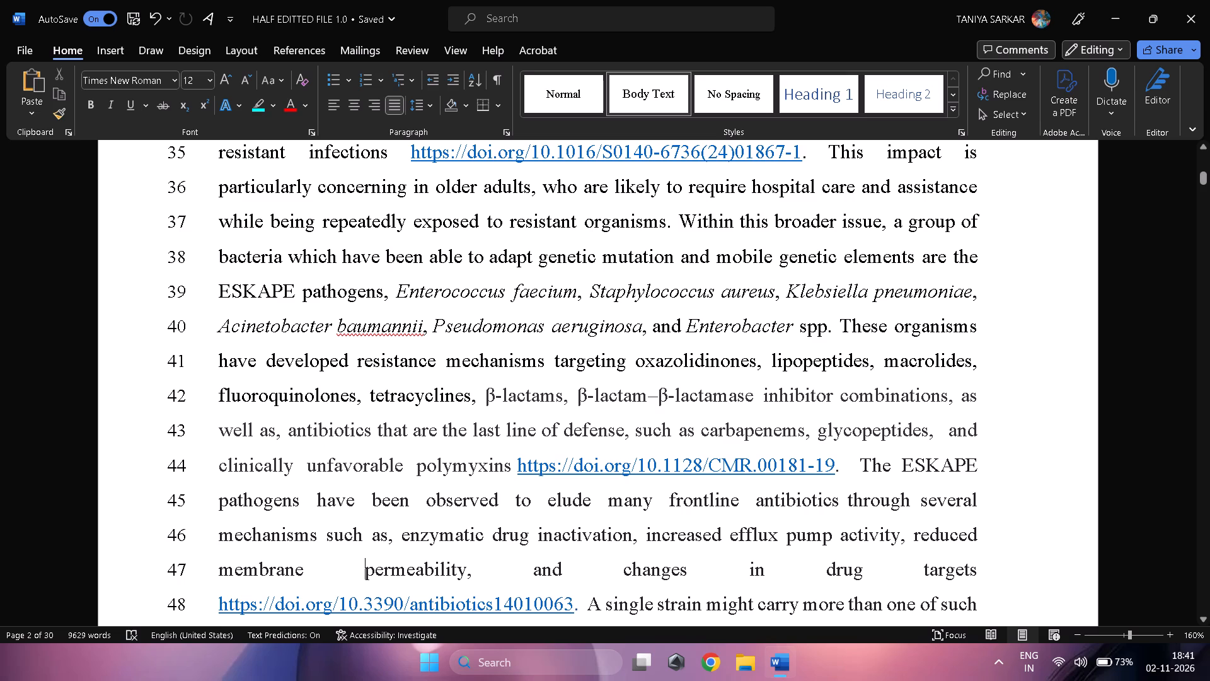
pyautogui.click(1009, 561)
pyautogui.press('Down')
pyautogui.press('Down')
pyautogui.press('Down')
pyautogui.press('Down')
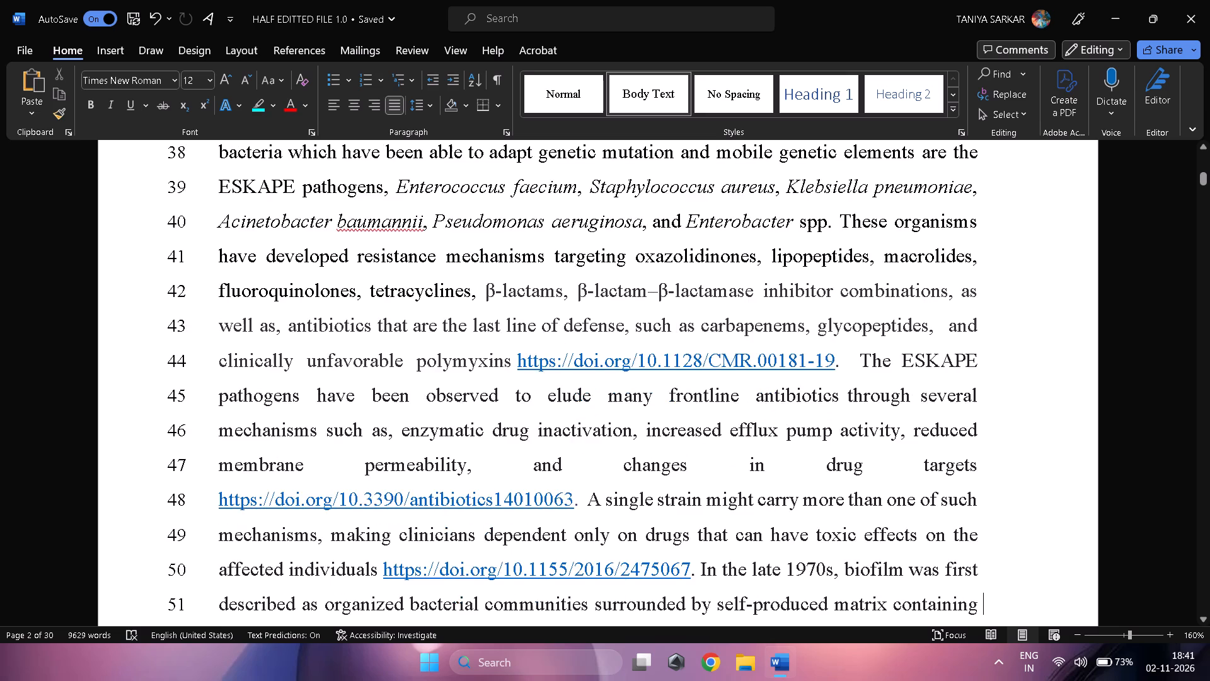
pyautogui.press('Down')
pyautogui.press('Down')
pyautogui.press('Down')
pyautogui.press('Down')
pyautogui.press('Down')
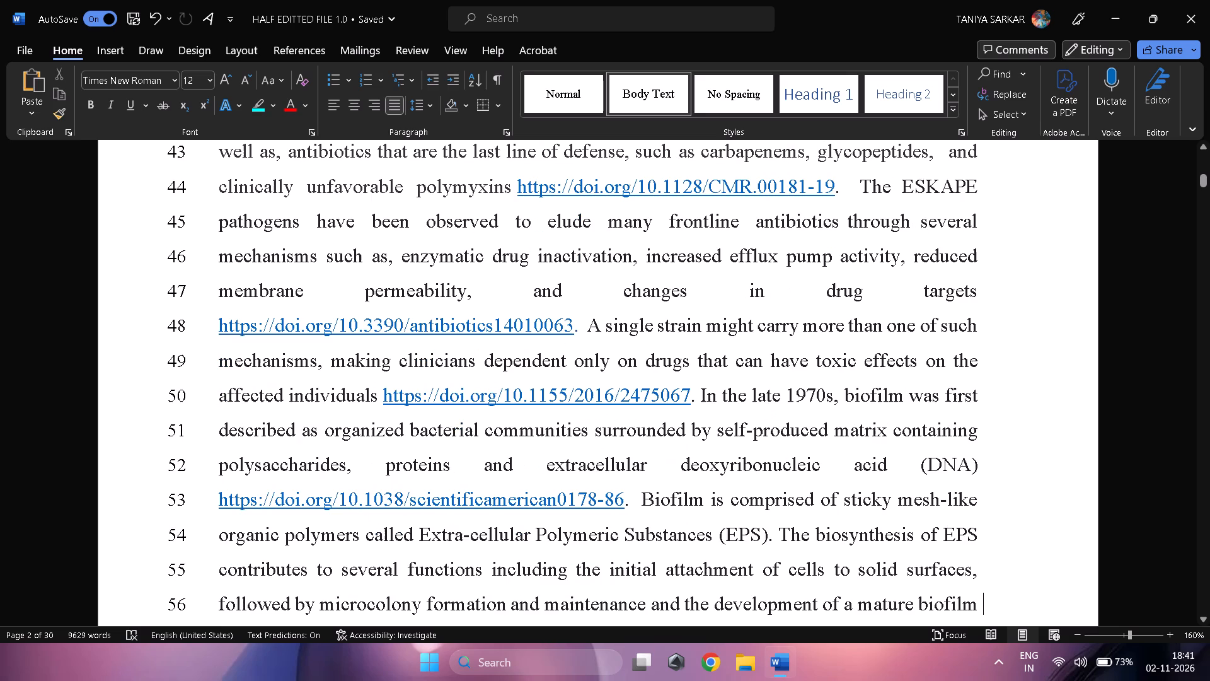
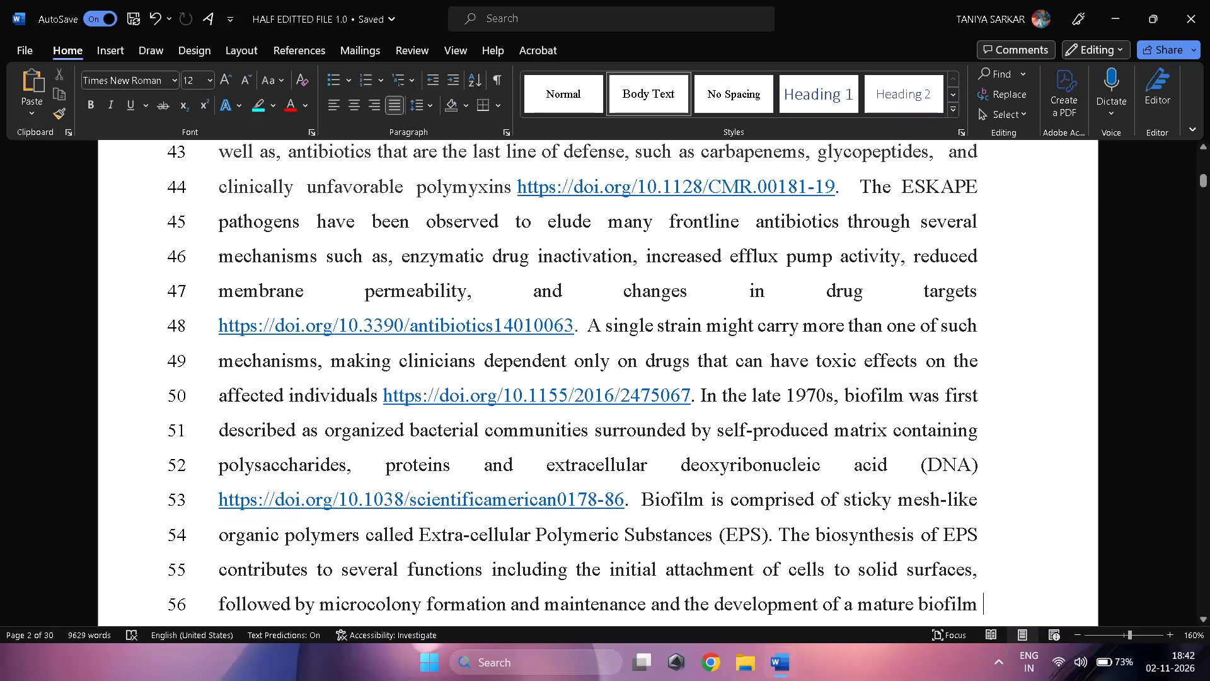
# Read lines 45 to 57 of the Introduction, covering ESKAPE resistance mechanisms, biofilm composition and the functions of EPS.
pyautogui.keyDown('ctrl'); pyautogui.scroll(2, 663, 473); pyautogui.keyUp('ctrl')
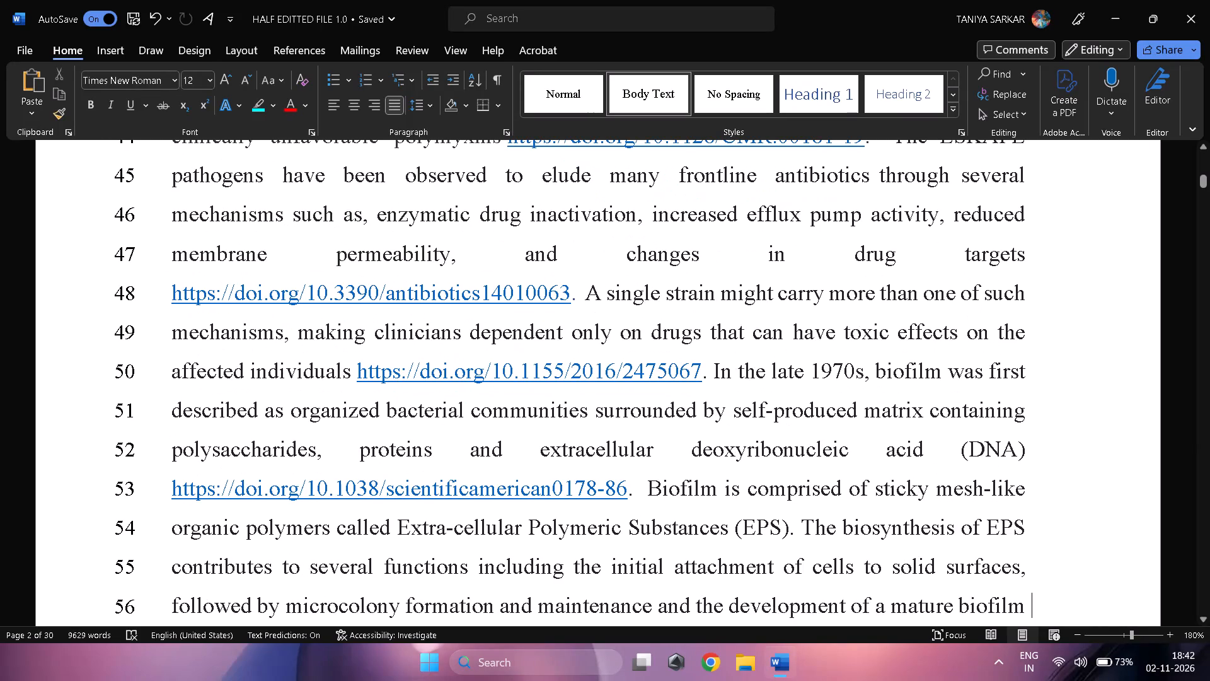
pyautogui.keyDown('ctrl'); pyautogui.scroll(1, 663, 473); pyautogui.keyUp('ctrl')
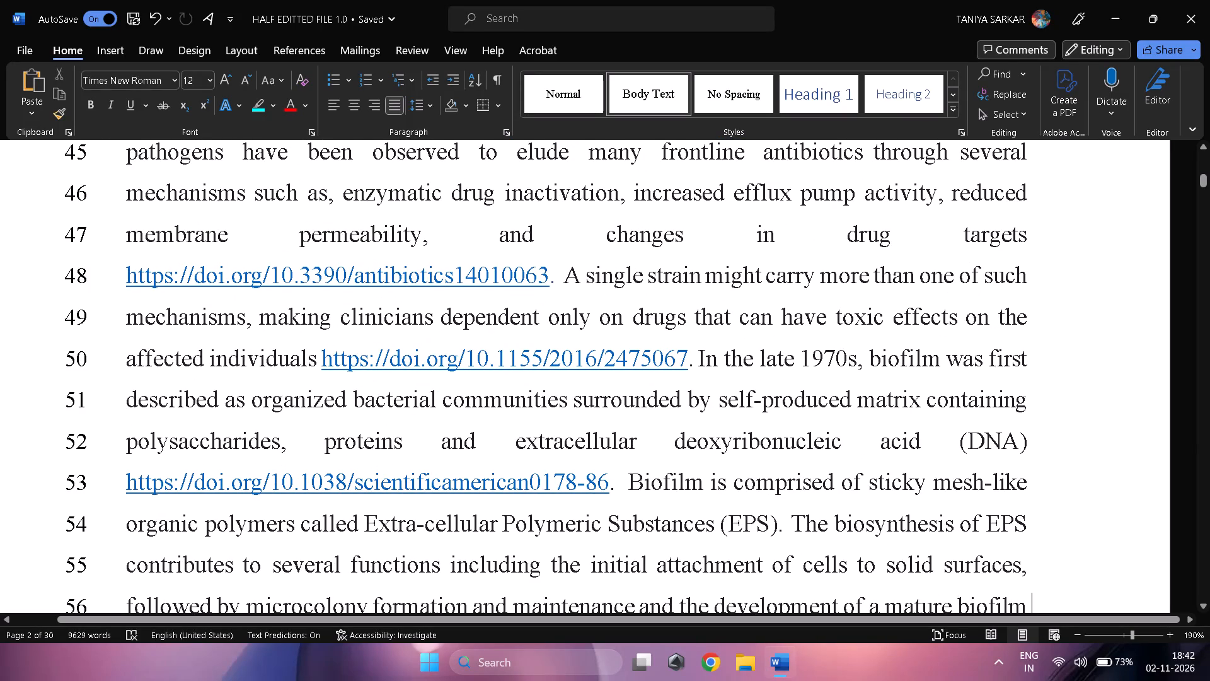
pyautogui.keyDown('ctrl'); pyautogui.scroll(-2, 617, 462); pyautogui.keyUp('ctrl')
pyautogui.keyDown('ctrl'); pyautogui.scroll(1, 520, 324); pyautogui.keyUp('ctrl')
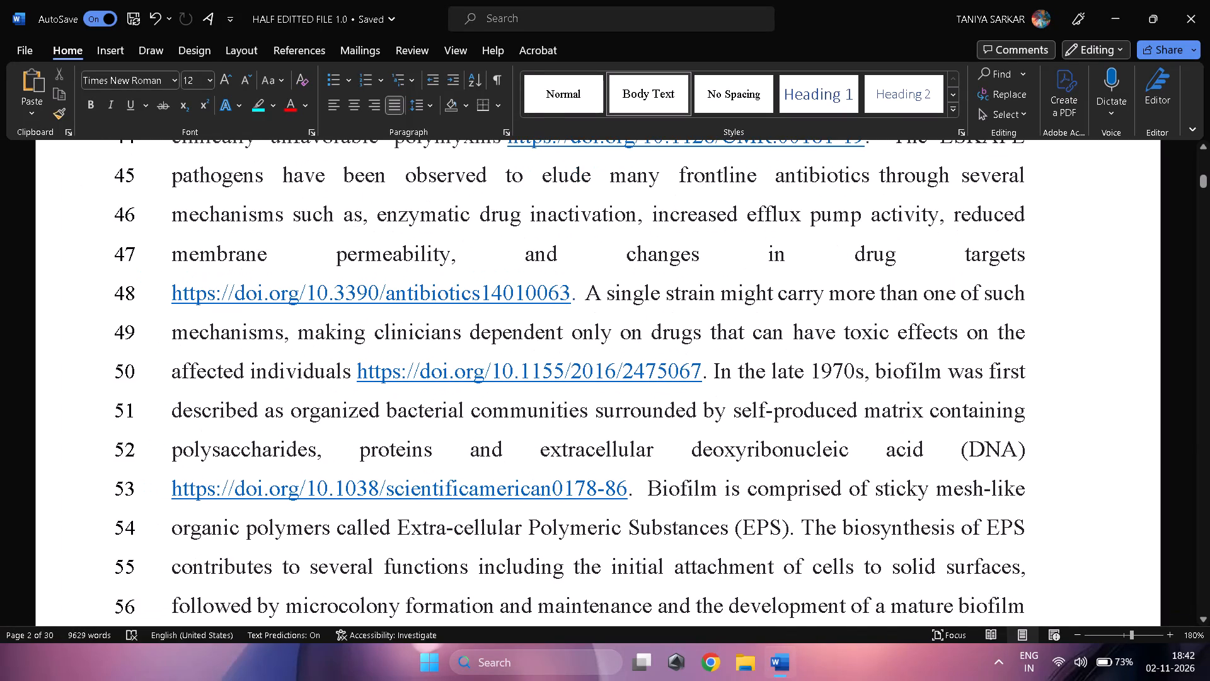
pyautogui.keyDown('ctrl'); pyautogui.scroll(1, 520, 324); pyautogui.keyUp('ctrl')
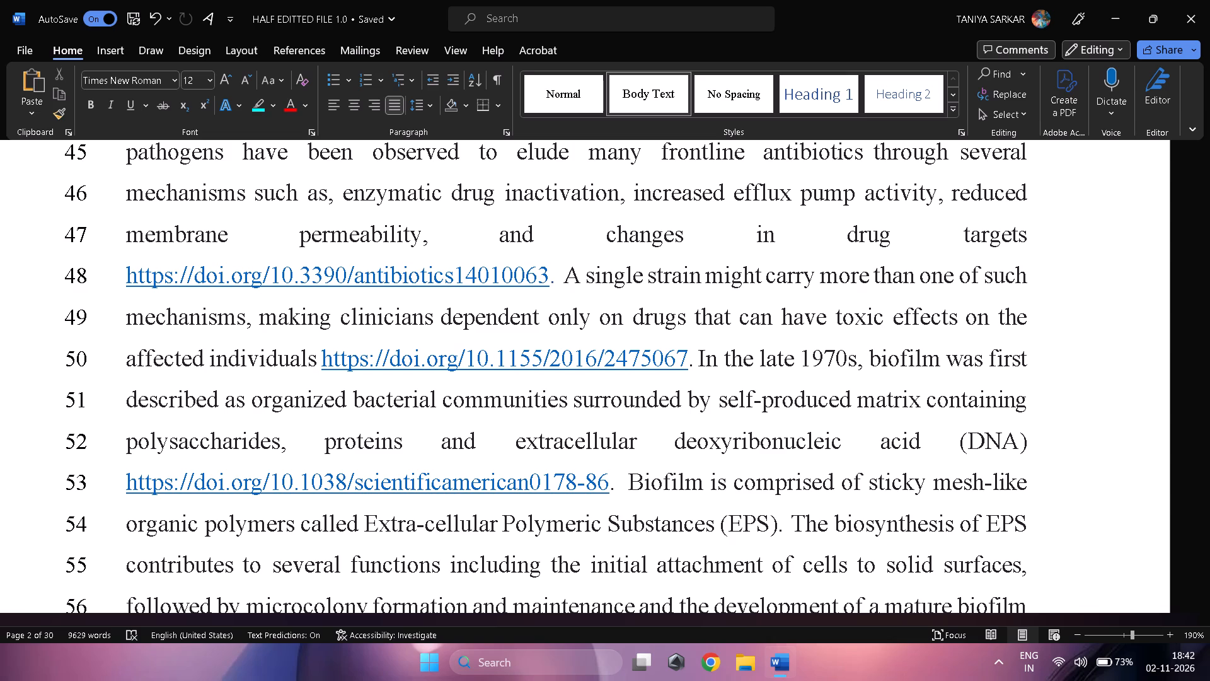
pyautogui.click(1132, 351)
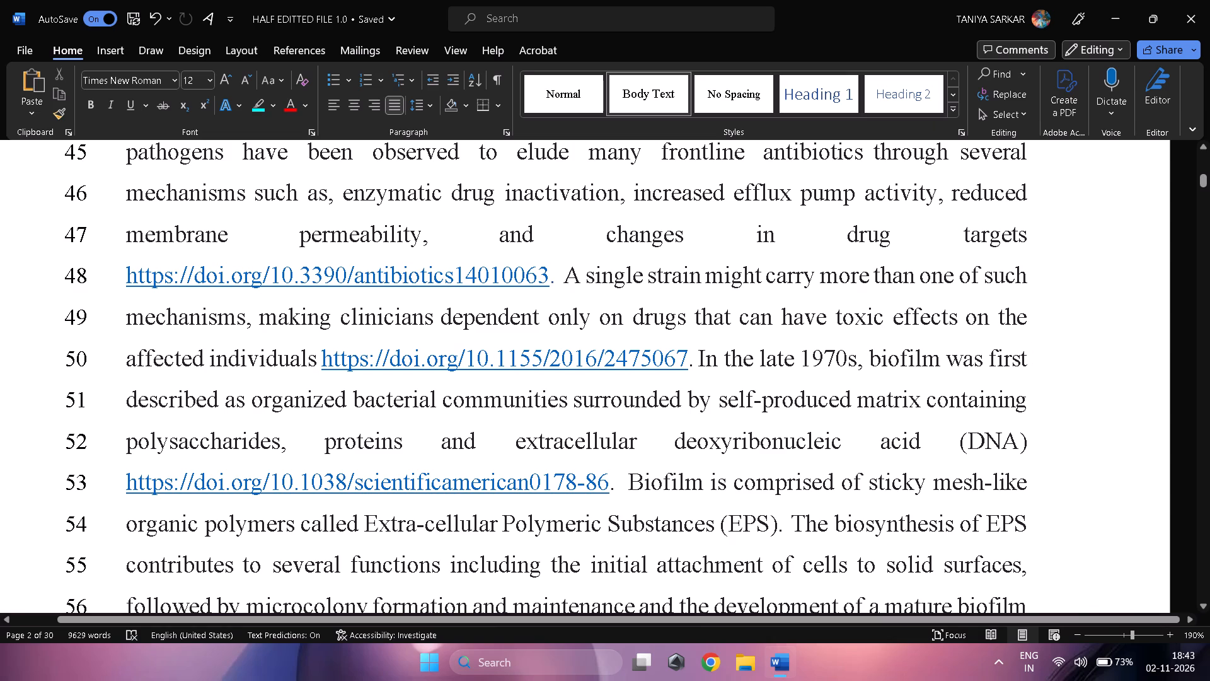
pyautogui.press('Down')
pyautogui.press('Down')
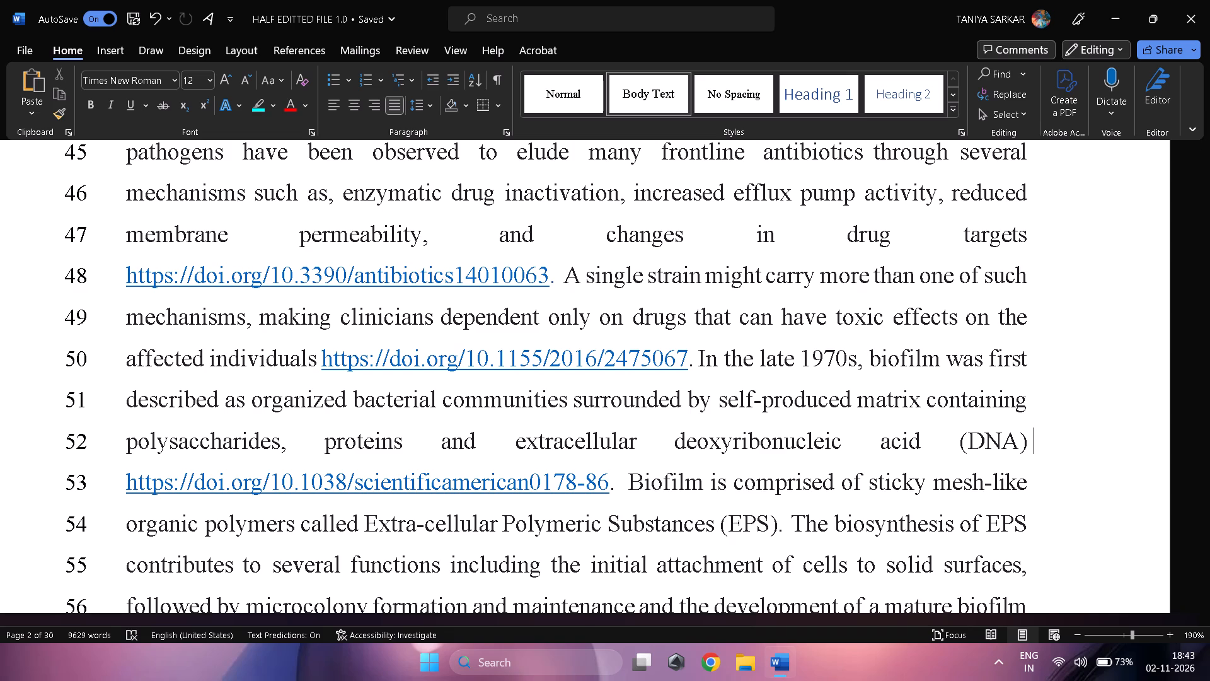
pyautogui.press('Down')
pyautogui.press('Down')
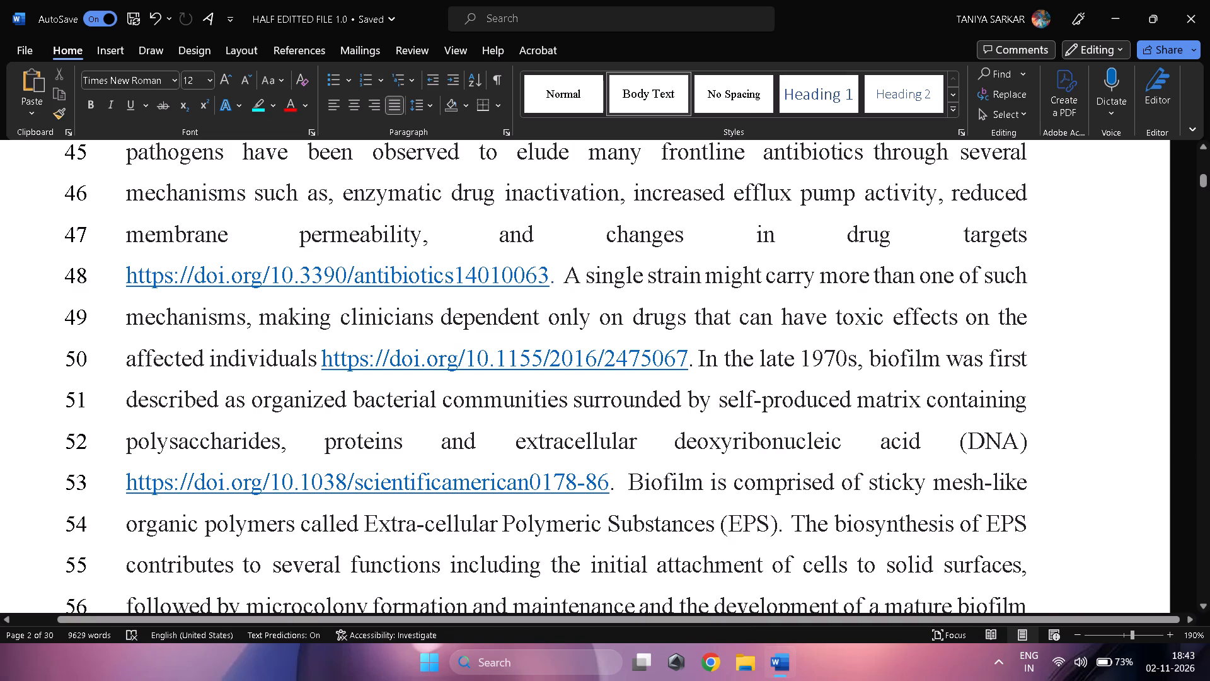
pyautogui.click(1202, 605)
pyautogui.click(1202, 605)
pyautogui.click(1202, 605)
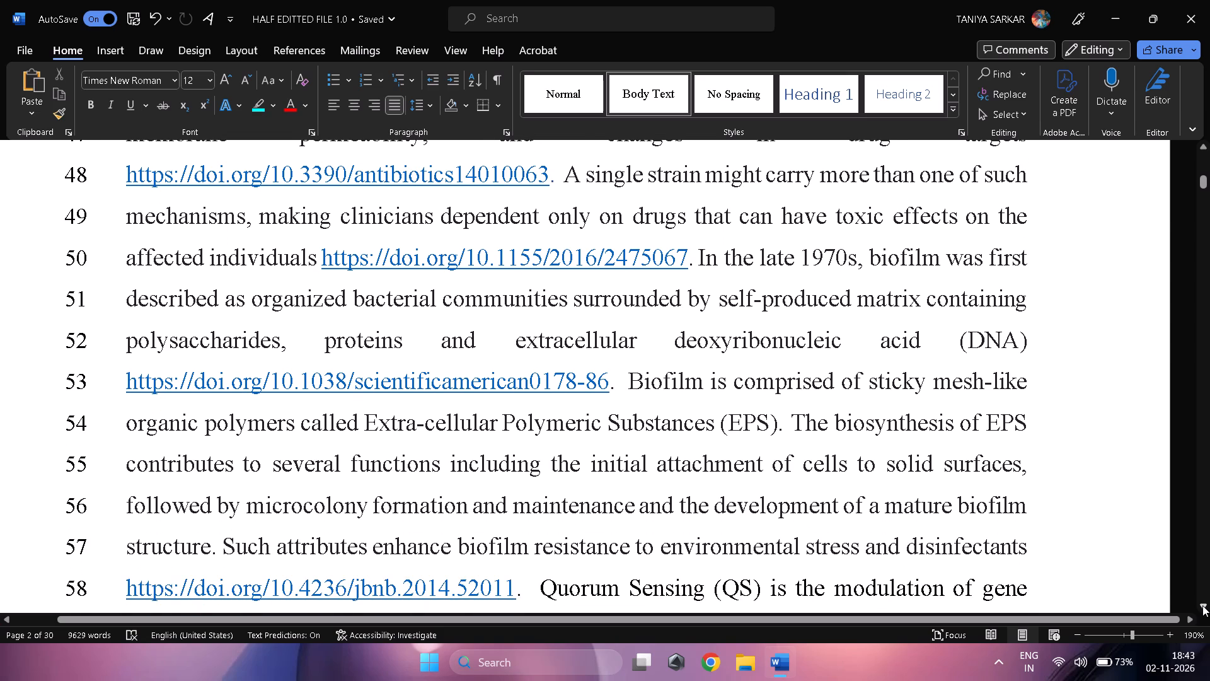
pyautogui.doubleClick(1202, 605)
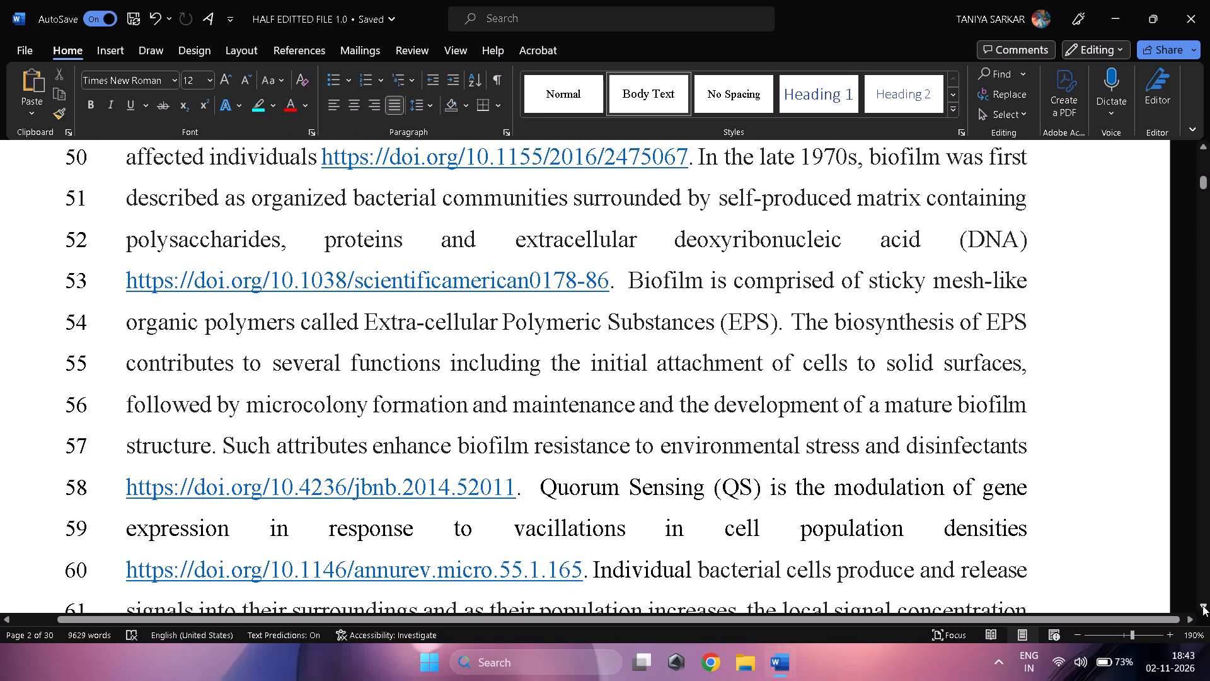
pyautogui.click(1202, 605)
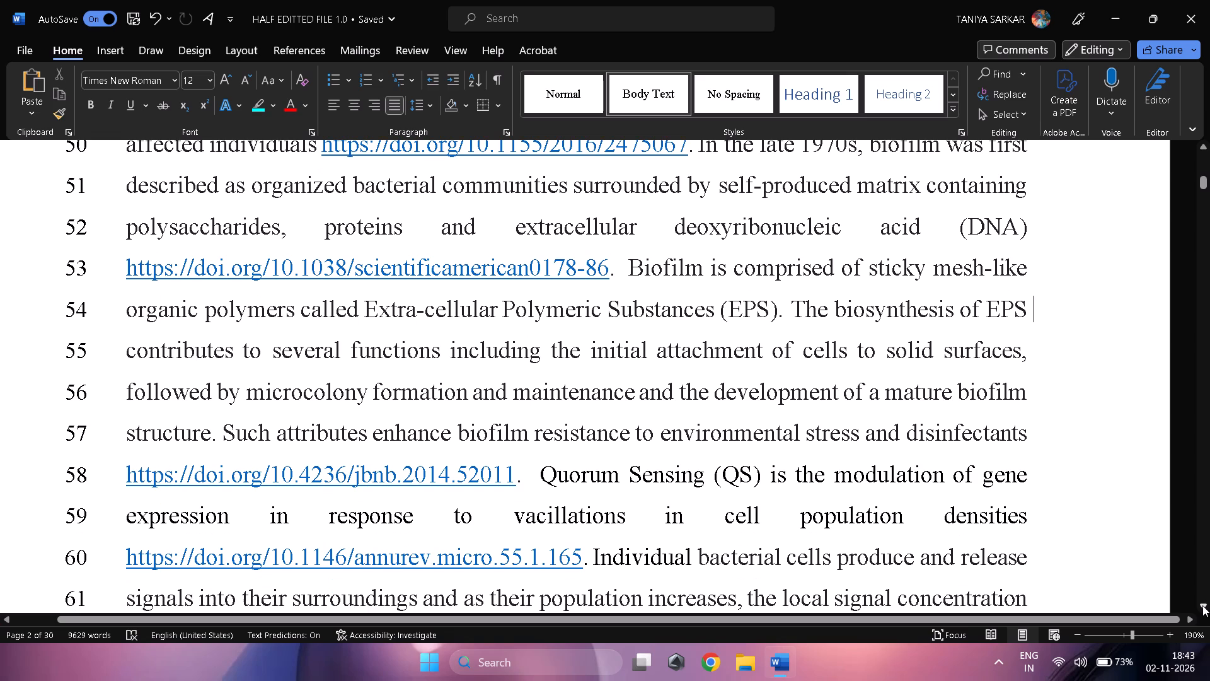
pyautogui.click(1202, 603)
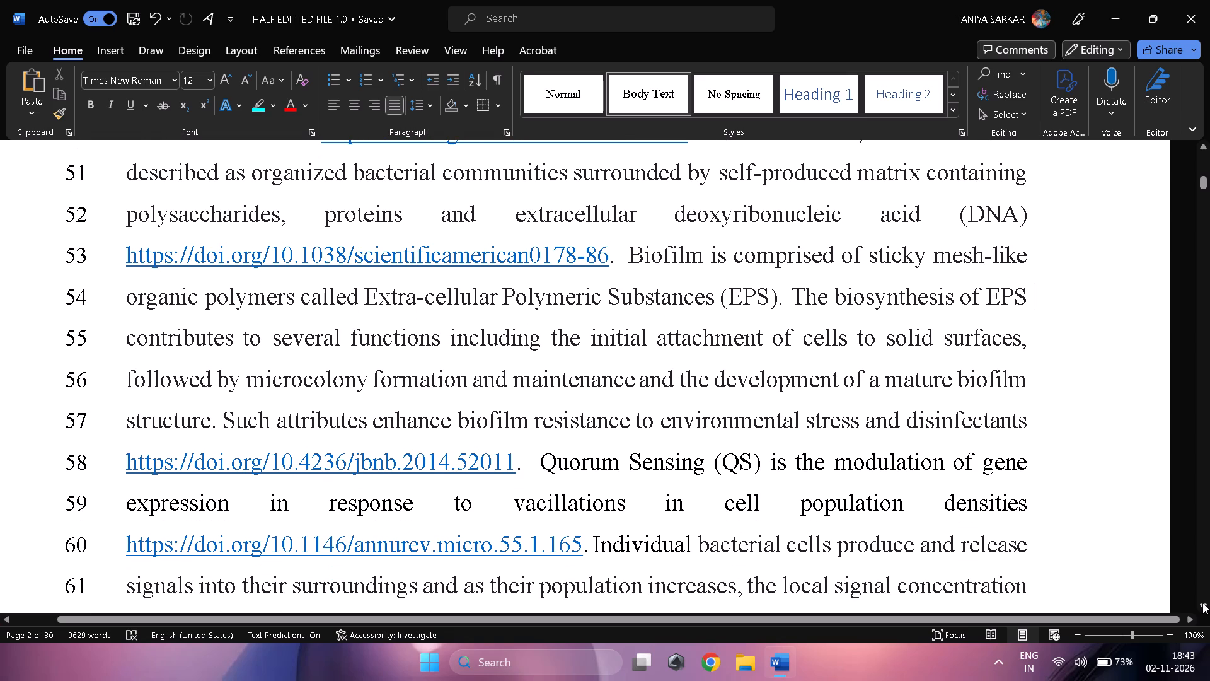
# Read the Introduction's Quorum Sensing passage from line 58 to line 66, covering signal release, receptor detection and coordinated behaviors.
pyautogui.click(1202, 603)
pyautogui.tripleClick(1202, 603)
pyautogui.tripleClick(1202, 603)
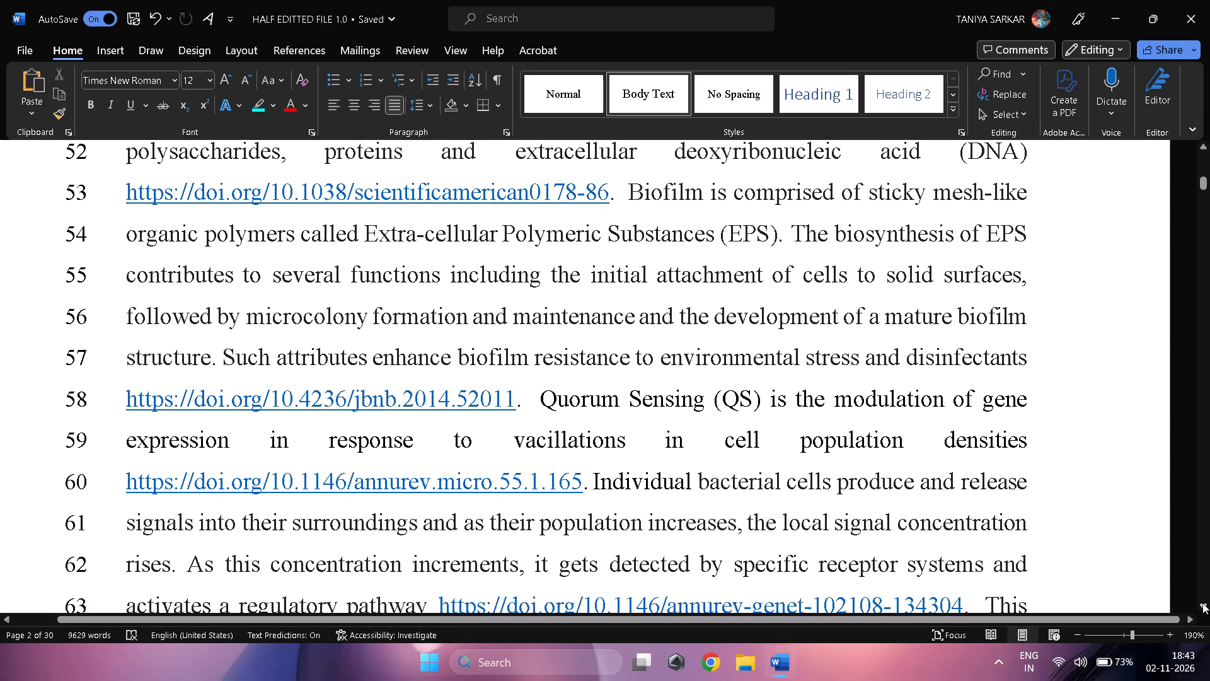
pyautogui.click(1202, 603)
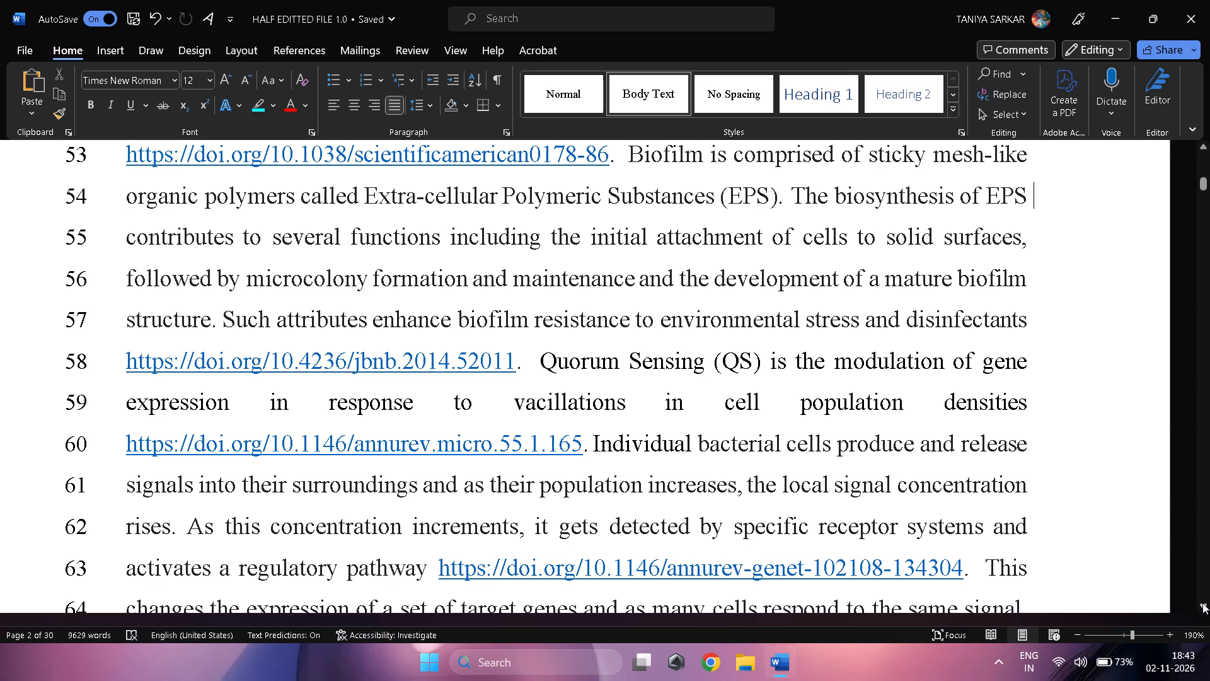
pyautogui.click(1202, 603)
pyautogui.tripleClick(1202, 603)
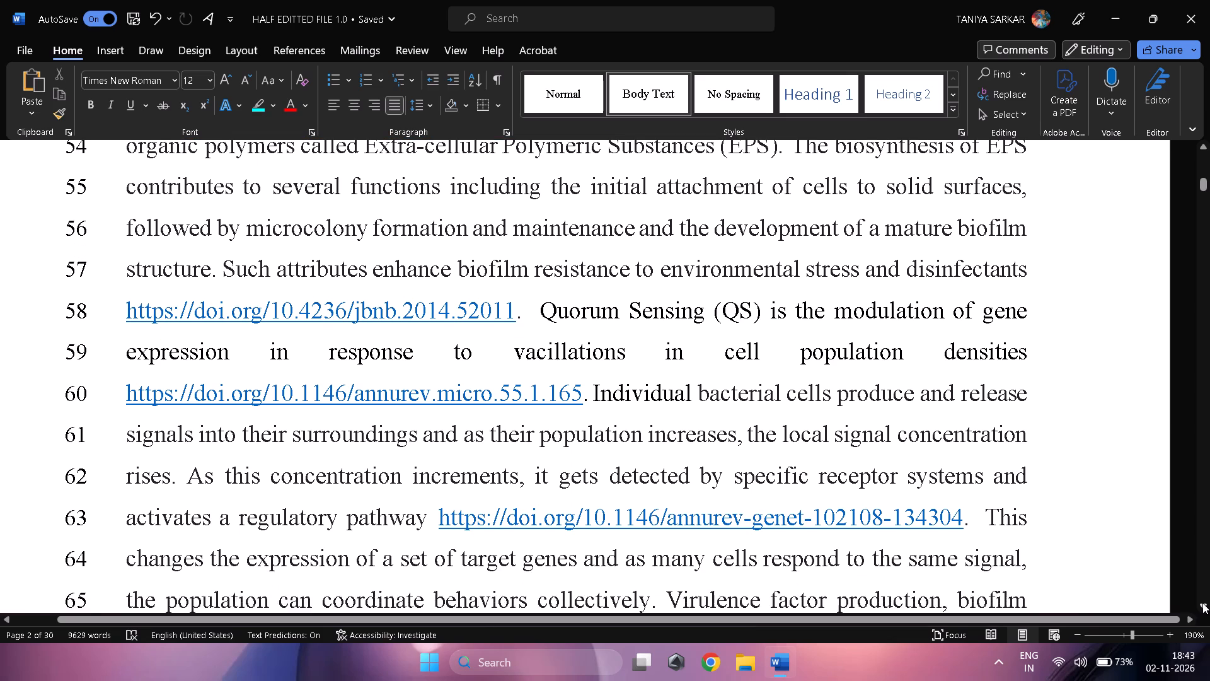
pyautogui.tripleClick(1202, 603)
pyautogui.tripleClick(1202, 603)
pyautogui.tripleClick(1202, 603)
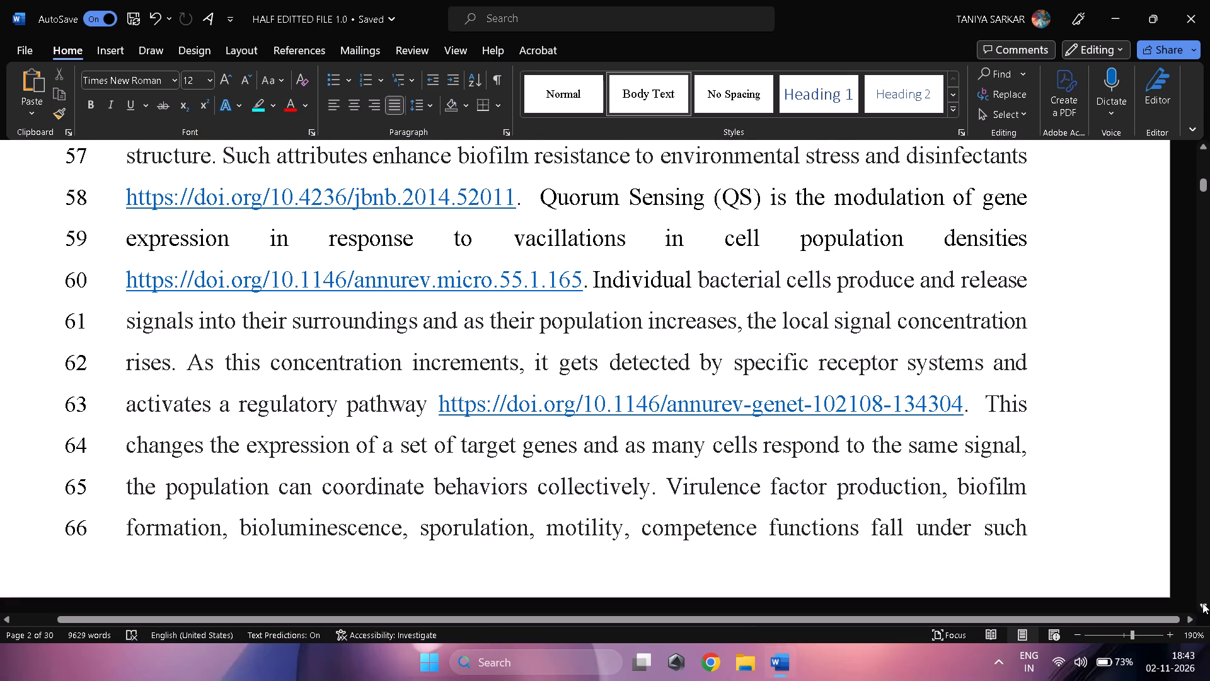
pyautogui.tripleClick(1202, 603)
pyautogui.tripleClick(1202, 603)
pyautogui.tripleClick(1202, 603)
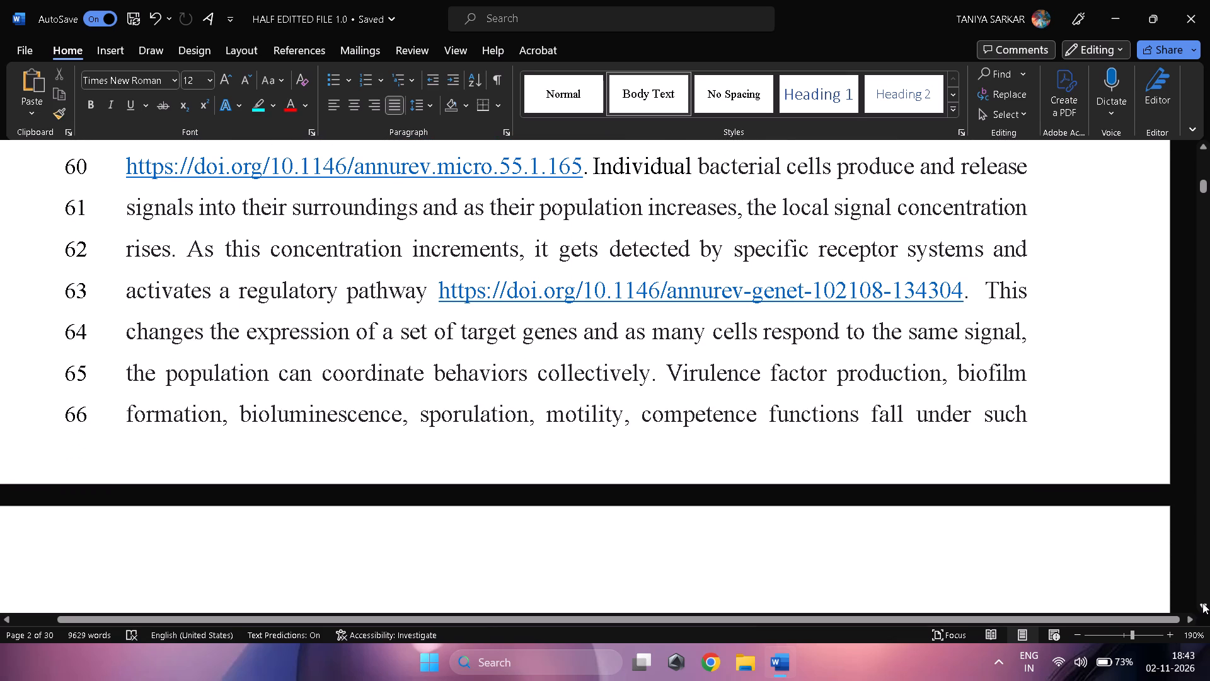
pyautogui.click(1202, 603)
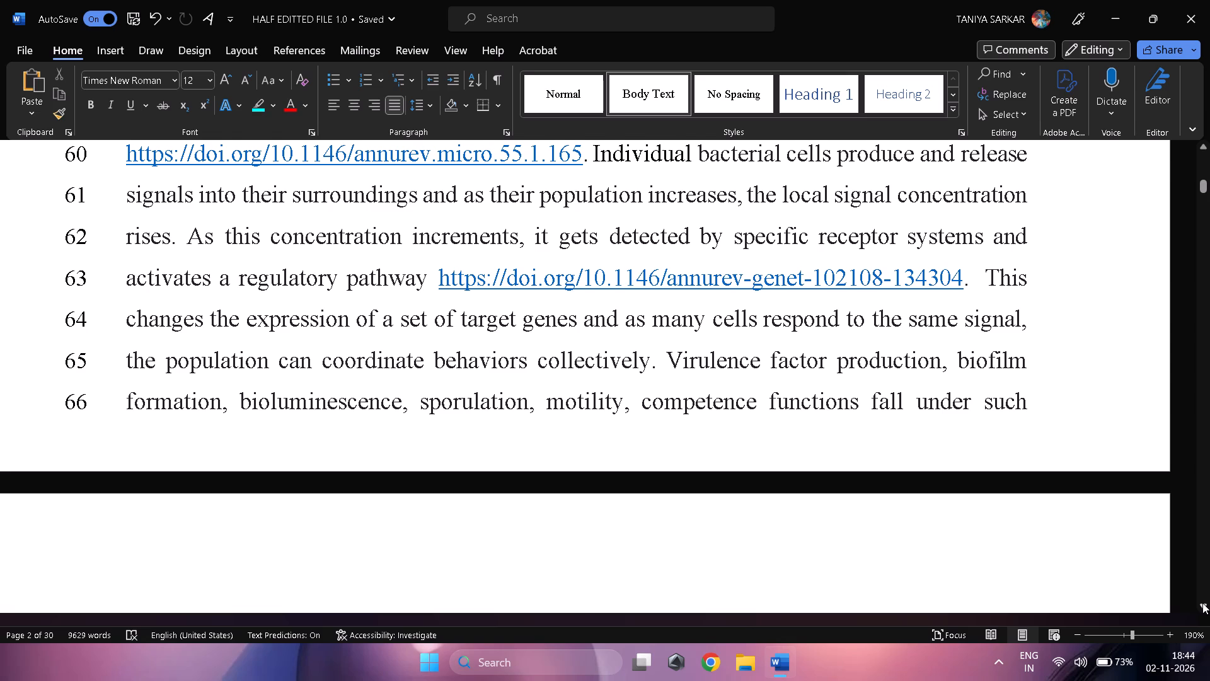
# Abbreviate the species name "Staphylococcus aureus" on line 69 to "S.aureus" in the sentence about the accessory gene regulator.
pyautogui.press('Down')
pyautogui.press('Down')
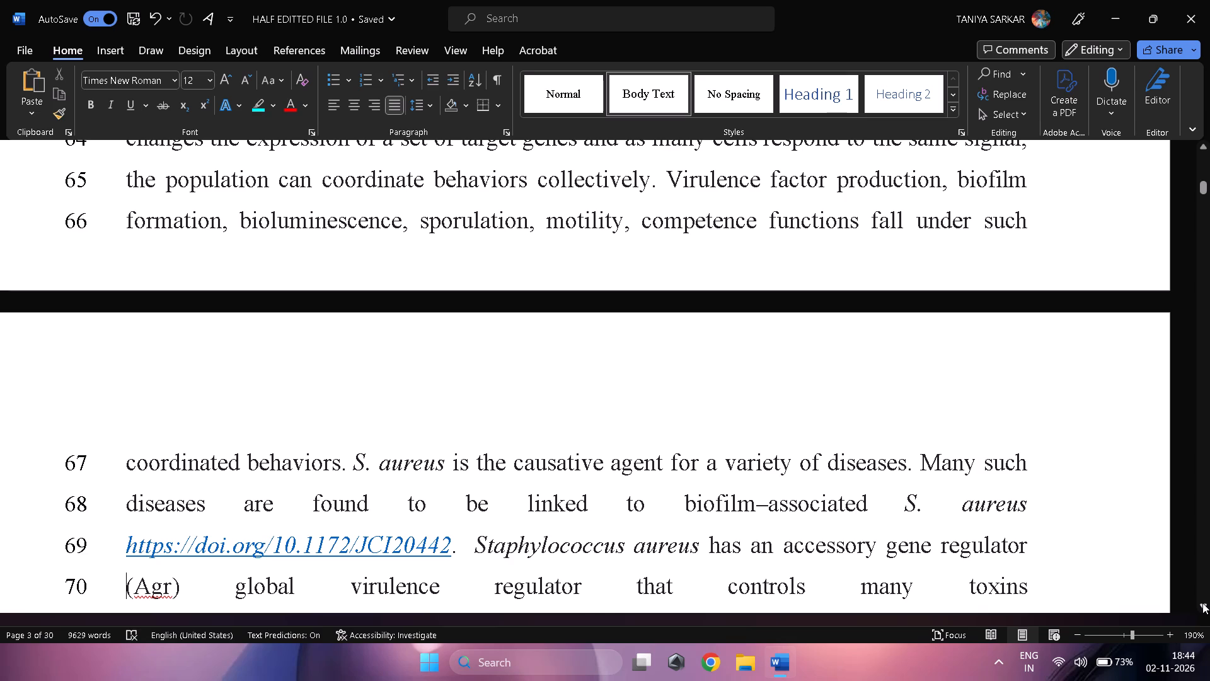
pyautogui.press('Down')
pyautogui.press('Down')
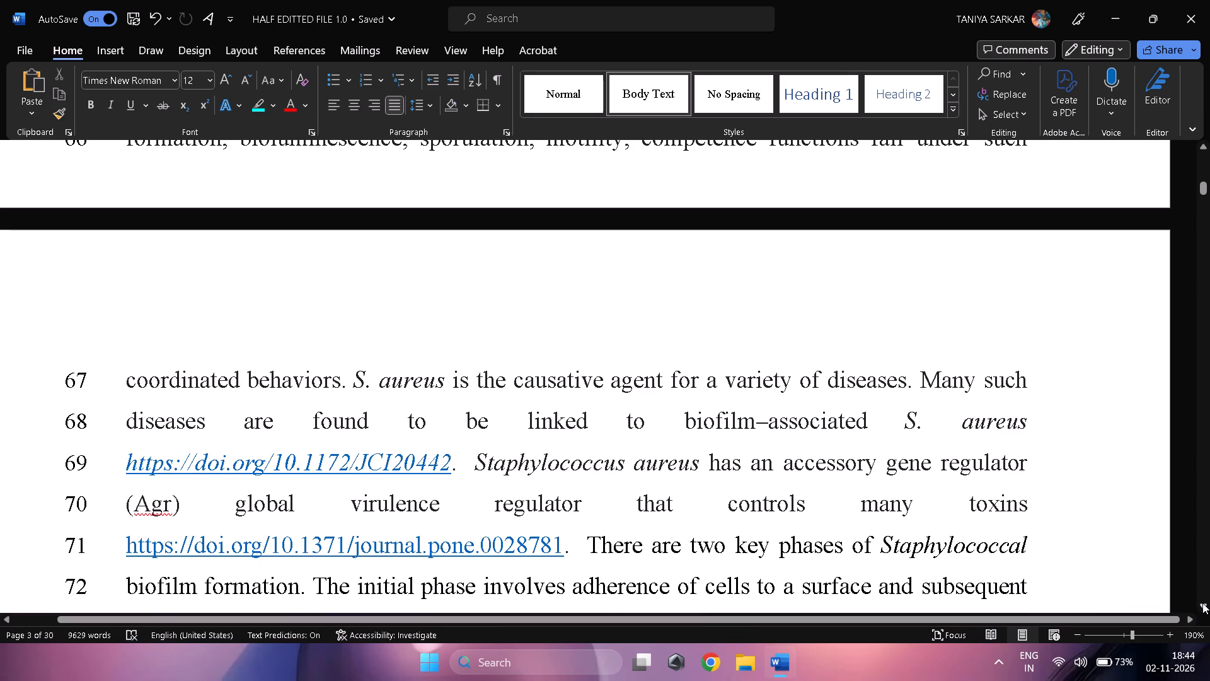
pyautogui.press('Down')
pyautogui.press('Down')
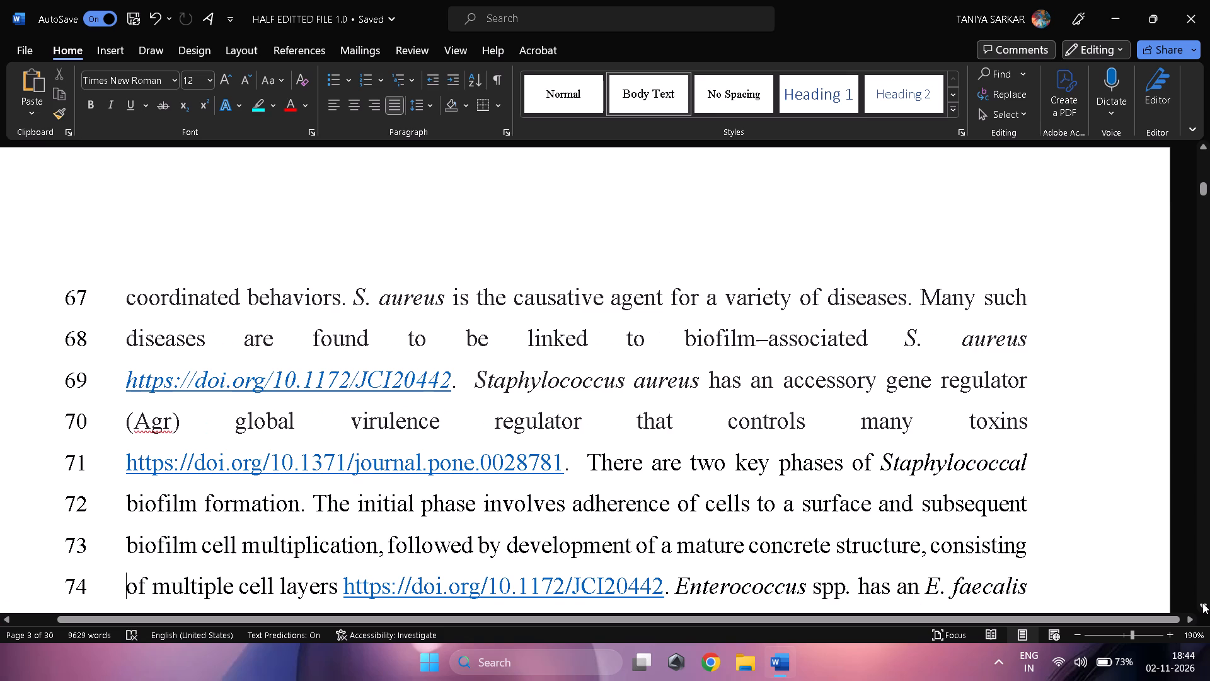
pyautogui.press('Down')
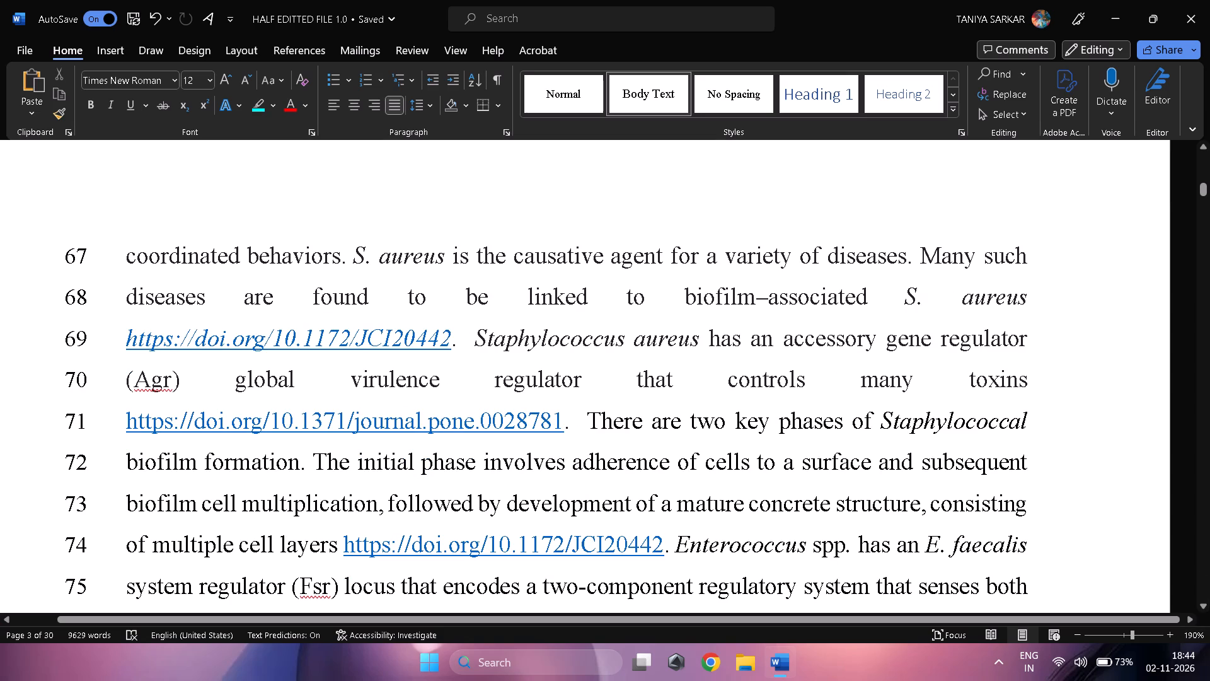
pyautogui.moveTo(627, 340); pyautogui.dragTo(494, 351)
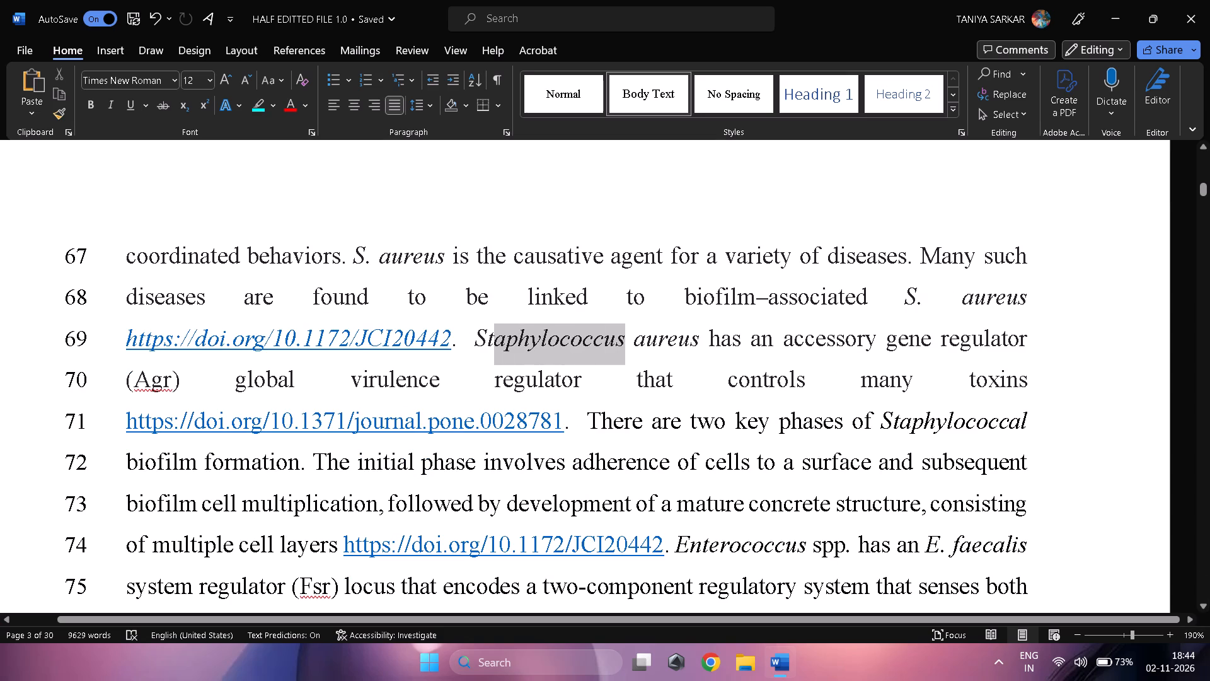
pyautogui.moveTo(494, 351); pyautogui.dragTo(488, 351)
pyautogui.press('BackSpace')
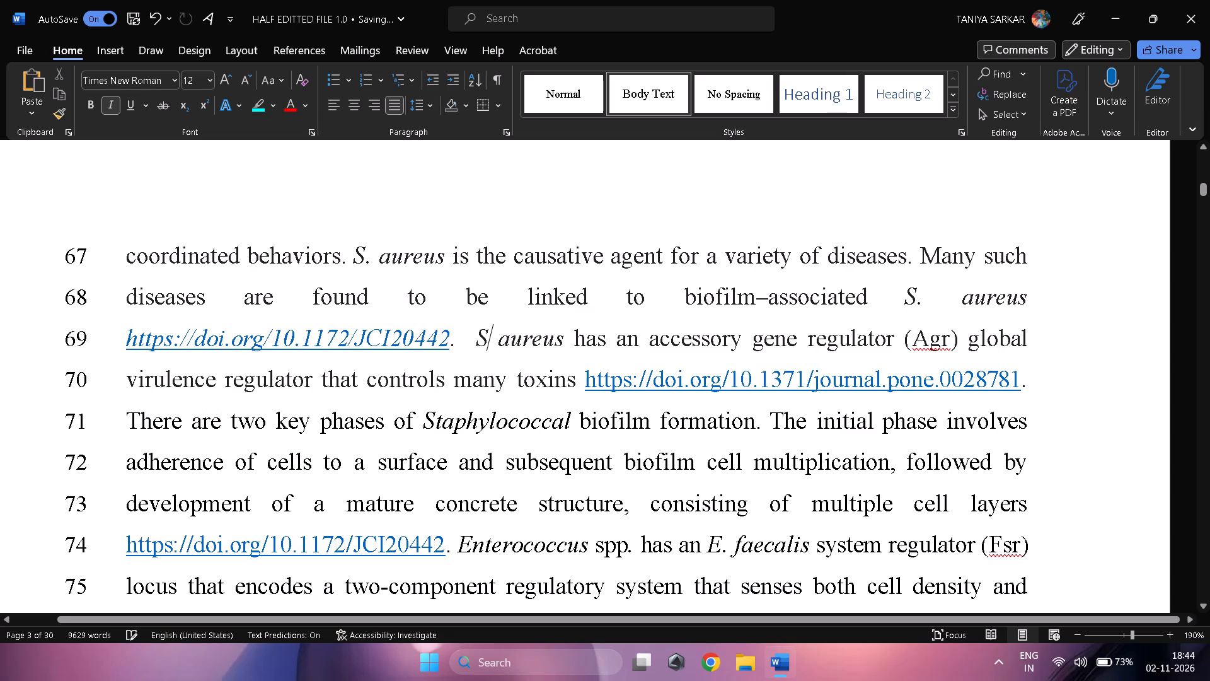
pyautogui.press('Right')
pyautogui.press('BackSpace')
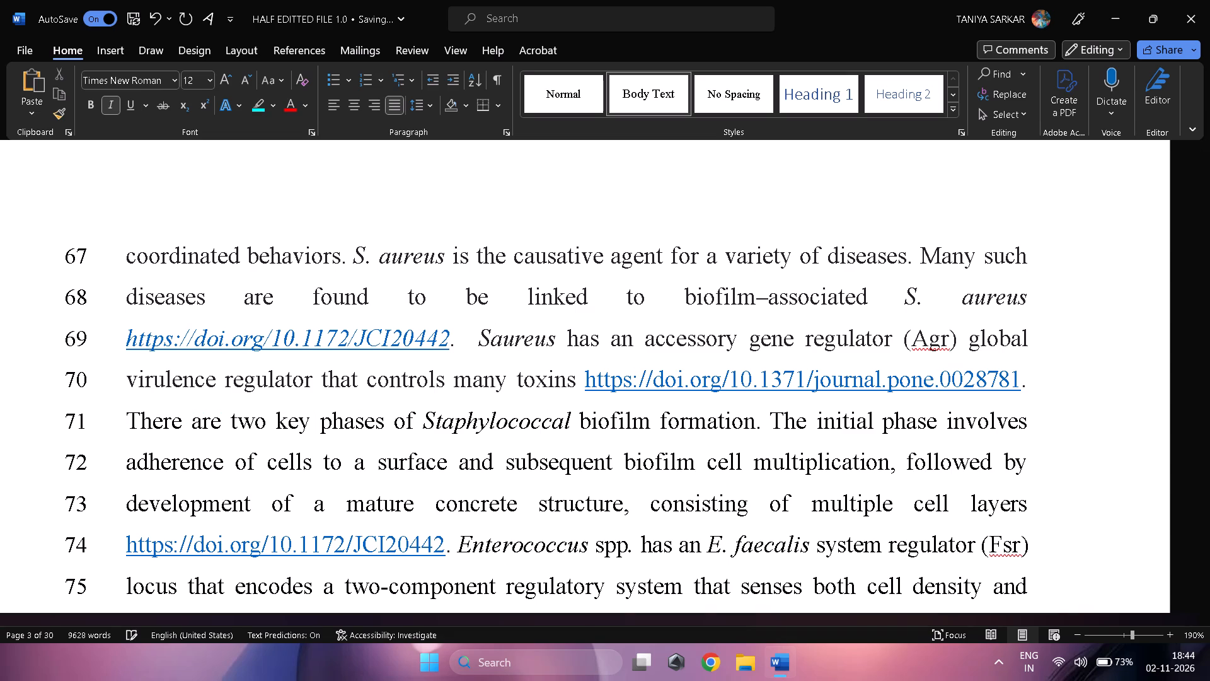
pyautogui.press('.')
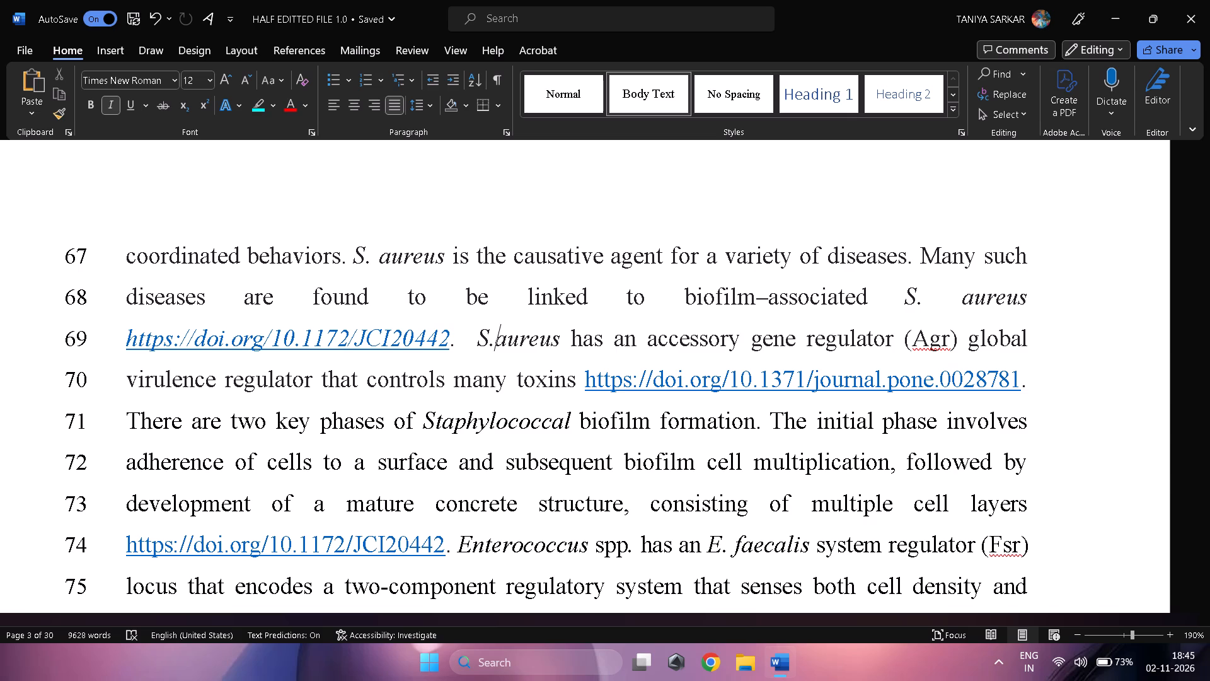
# Read on in the Introduction from line 70 to line 97, covering the ESKAPE pathogens' quorum-sensing systems and quorum quenching strategies.
pyautogui.press('Down')
pyautogui.click(1058, 508)
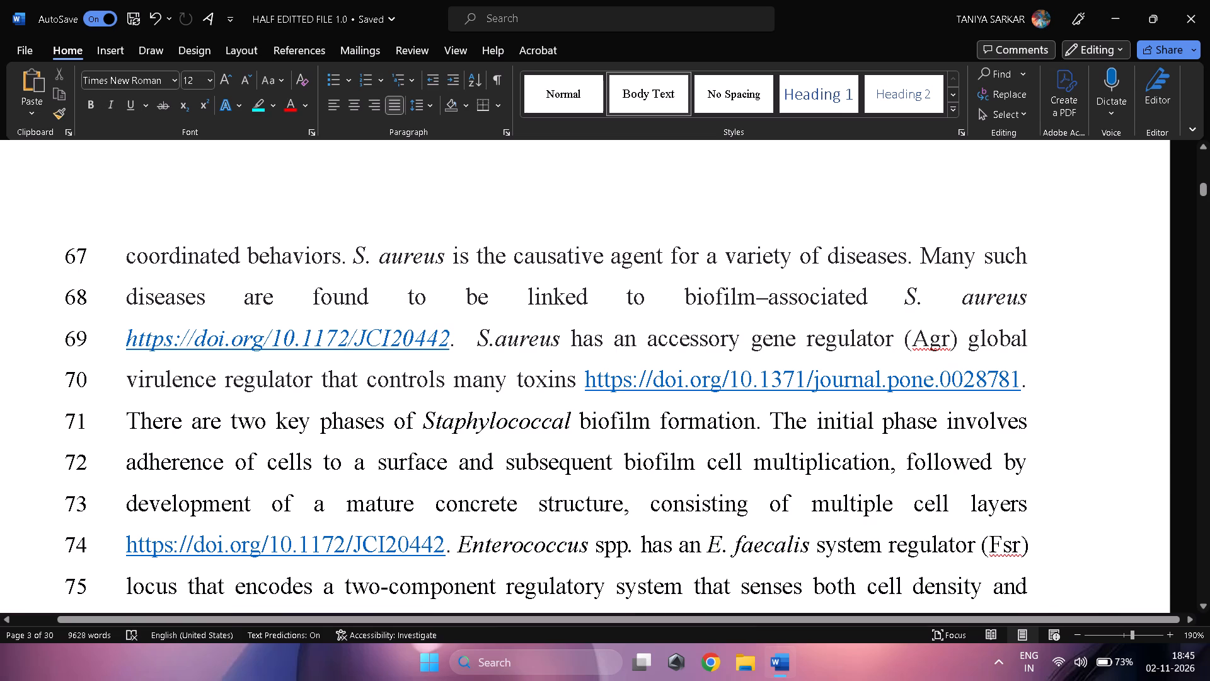
pyautogui.doubleClick(1207, 608)
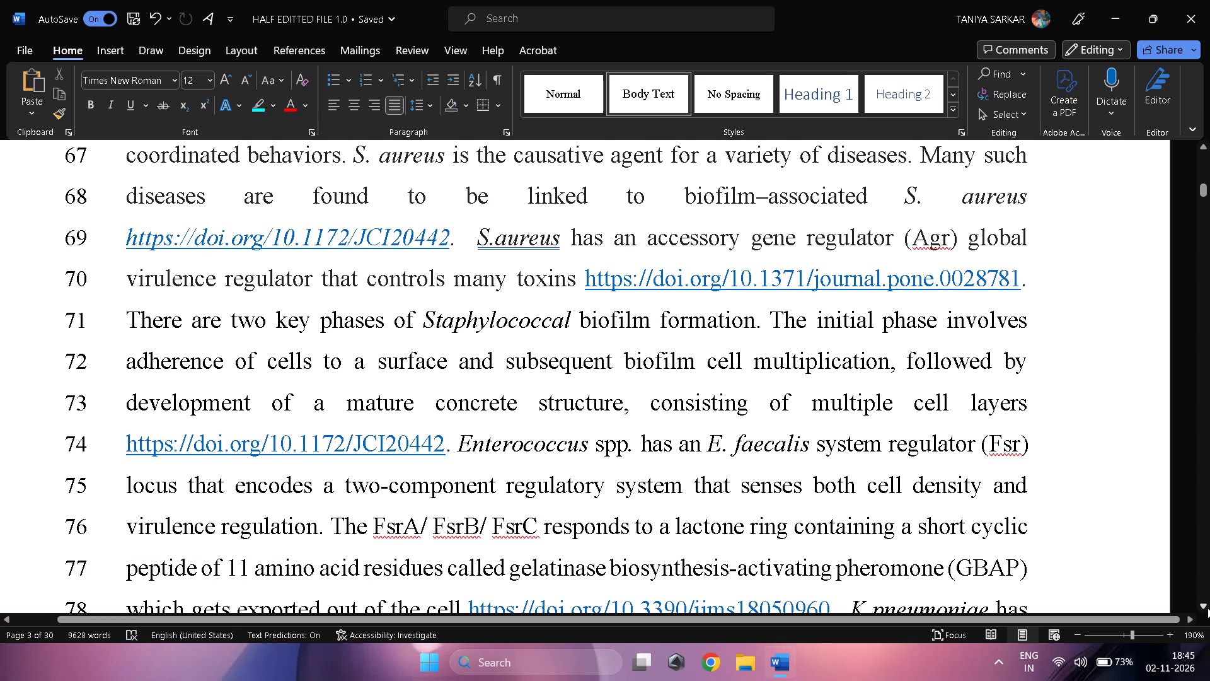
pyautogui.click(1207, 608)
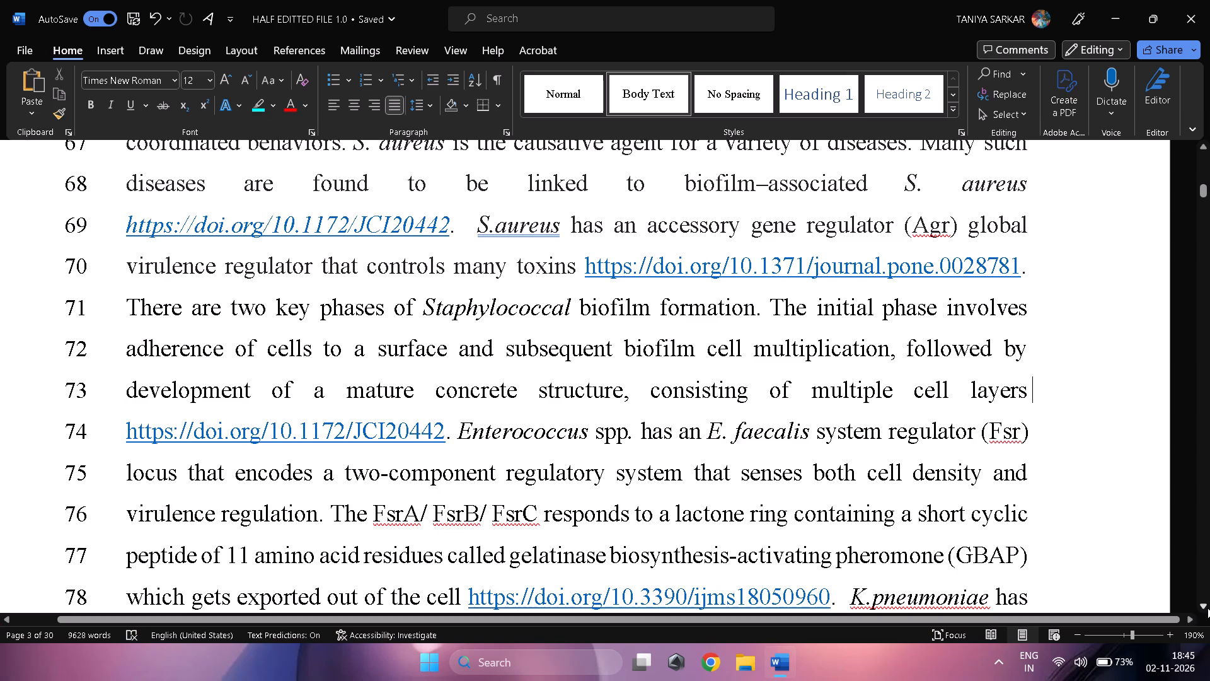
pyautogui.click(1207, 608)
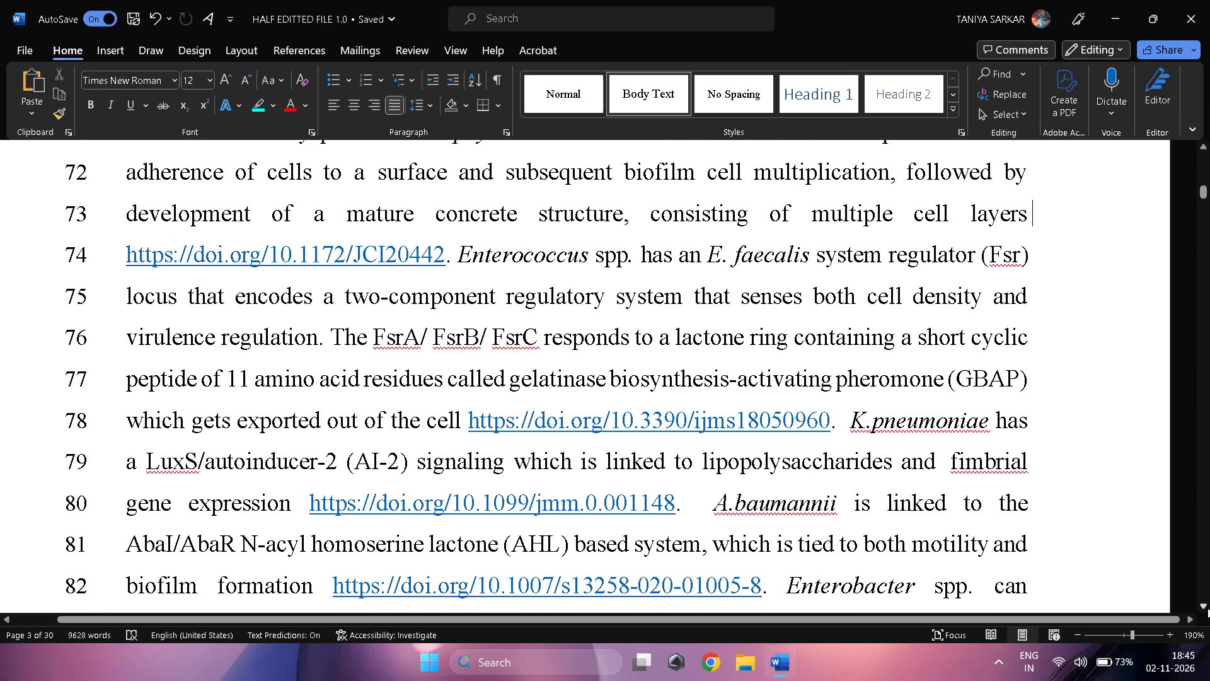
pyautogui.click(1207, 608)
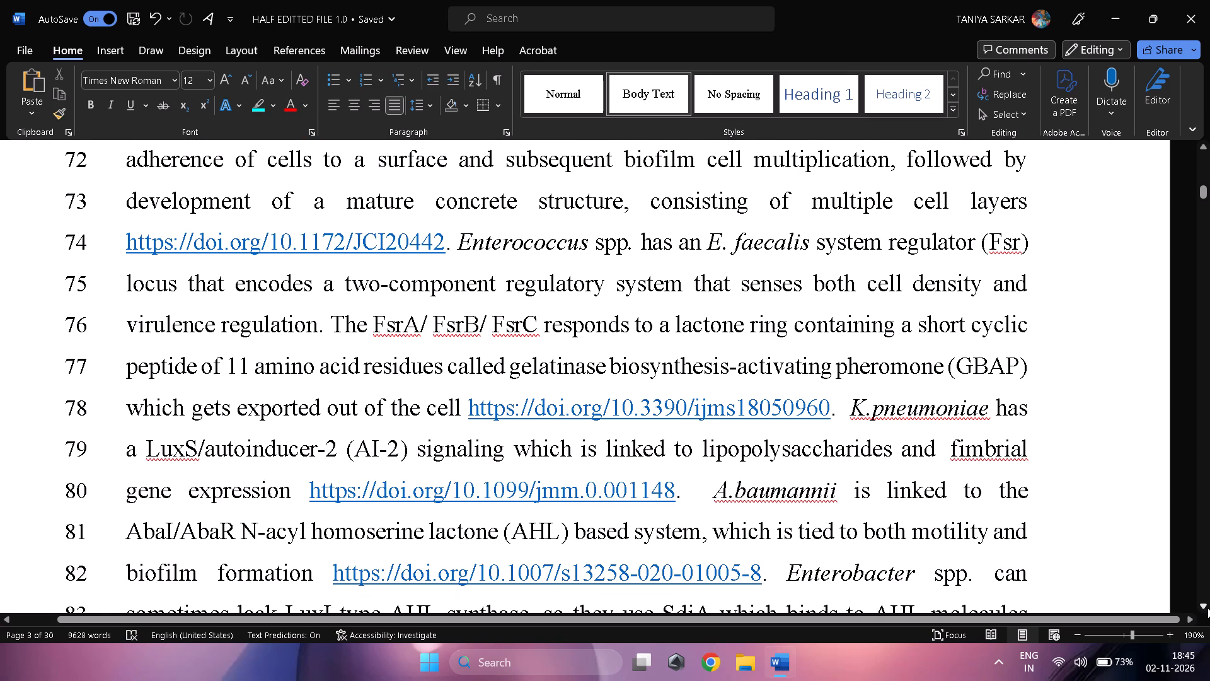
pyautogui.click(1207, 608)
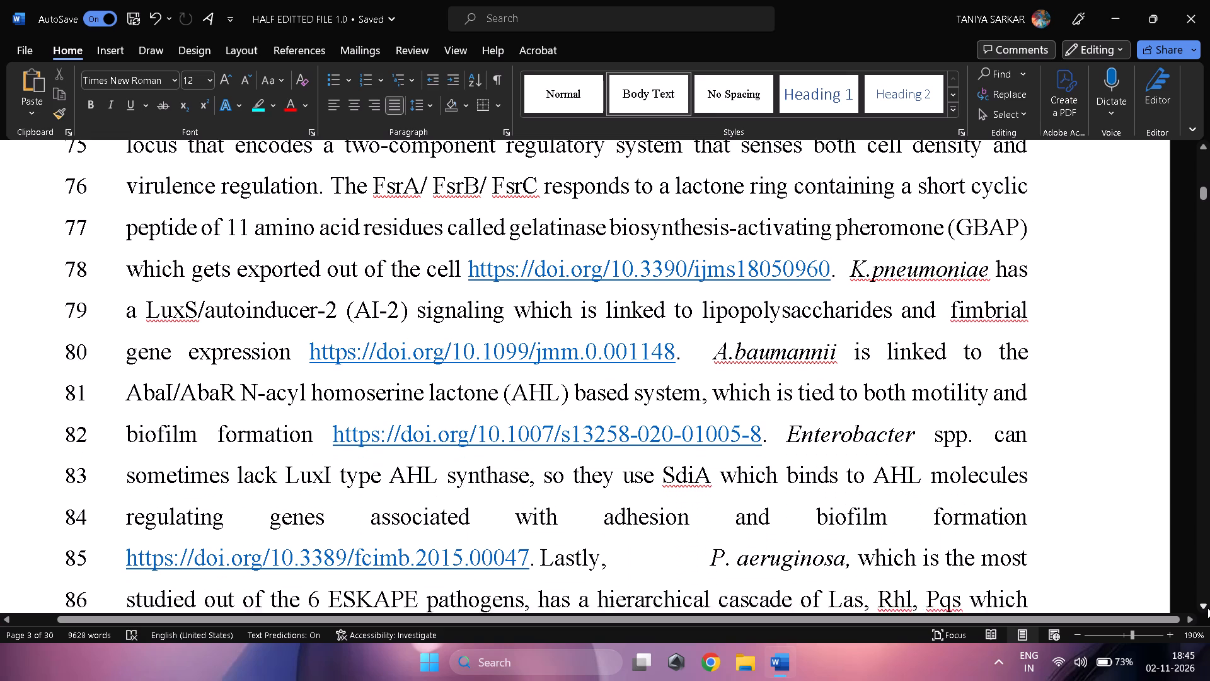
pyautogui.click(1207, 608)
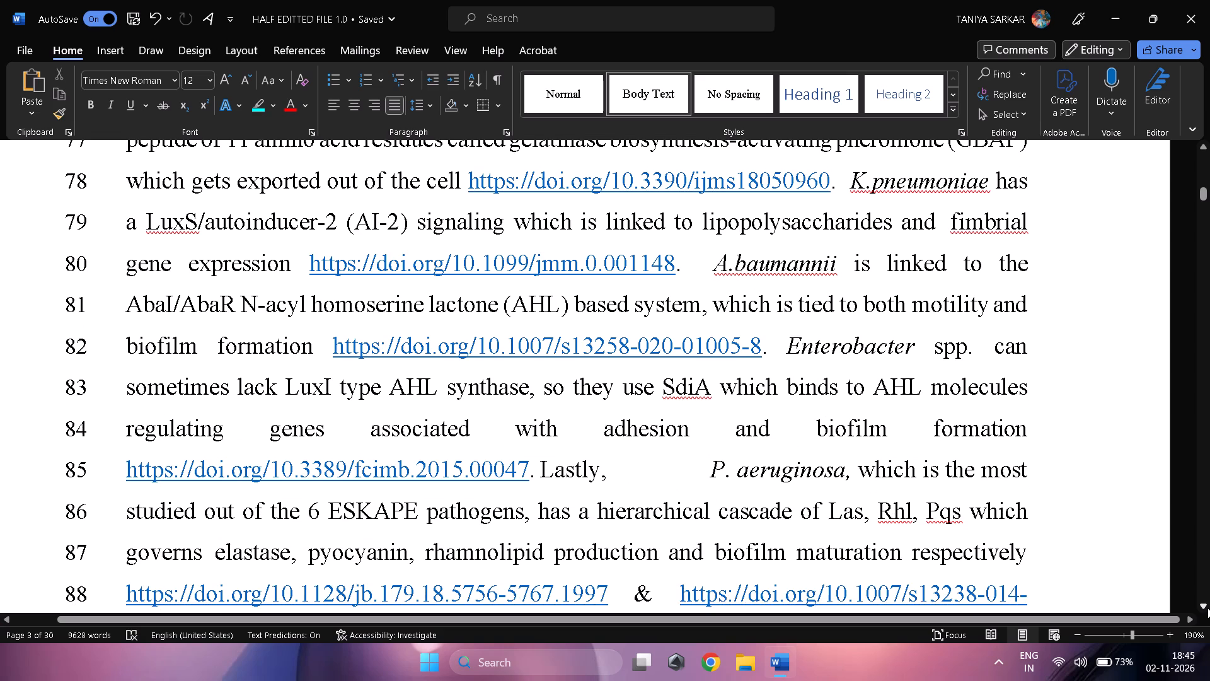
pyautogui.click(1207, 608)
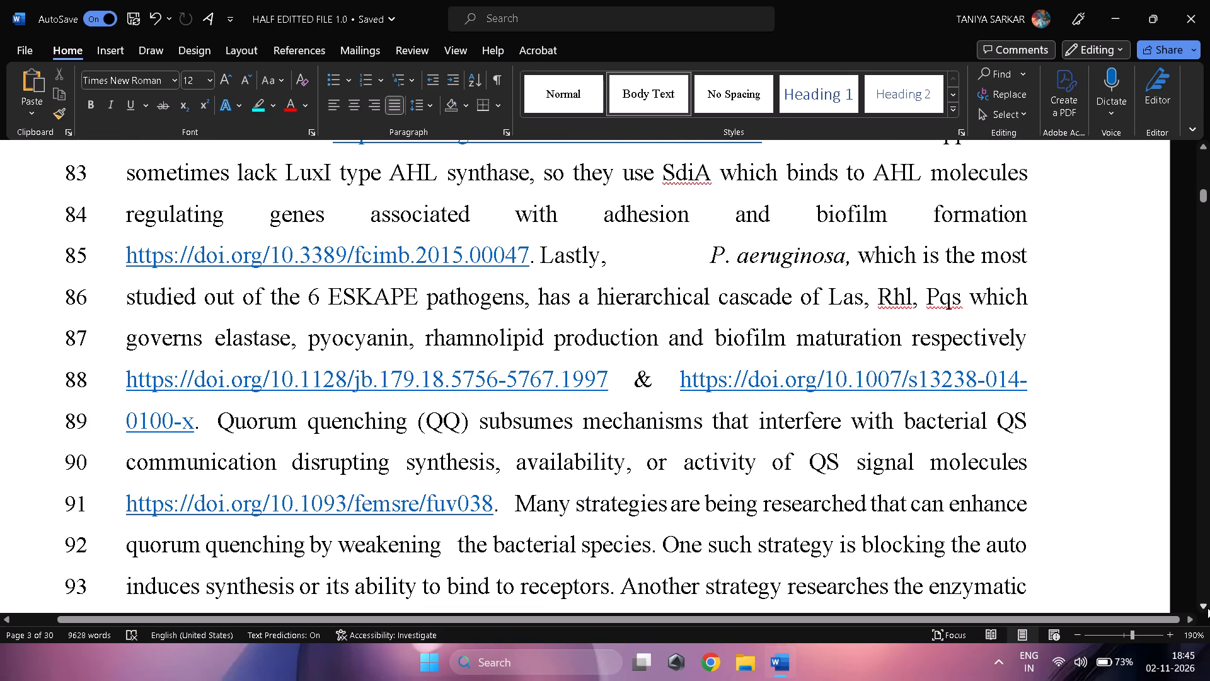
pyautogui.click(1207, 608)
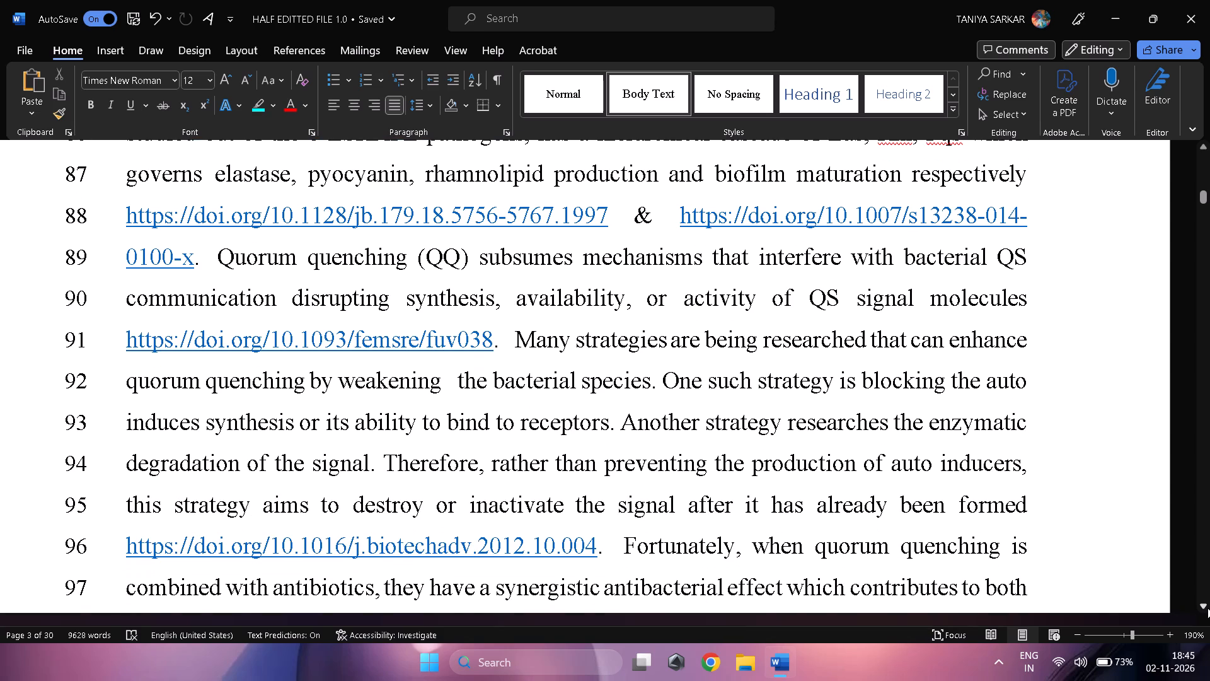
# Read on in the Introduction from line 97 to line 101, covering quorum quenching combined with antibiotics and alternative biofilm-disarming toolkits.
pyautogui.click(1207, 608)
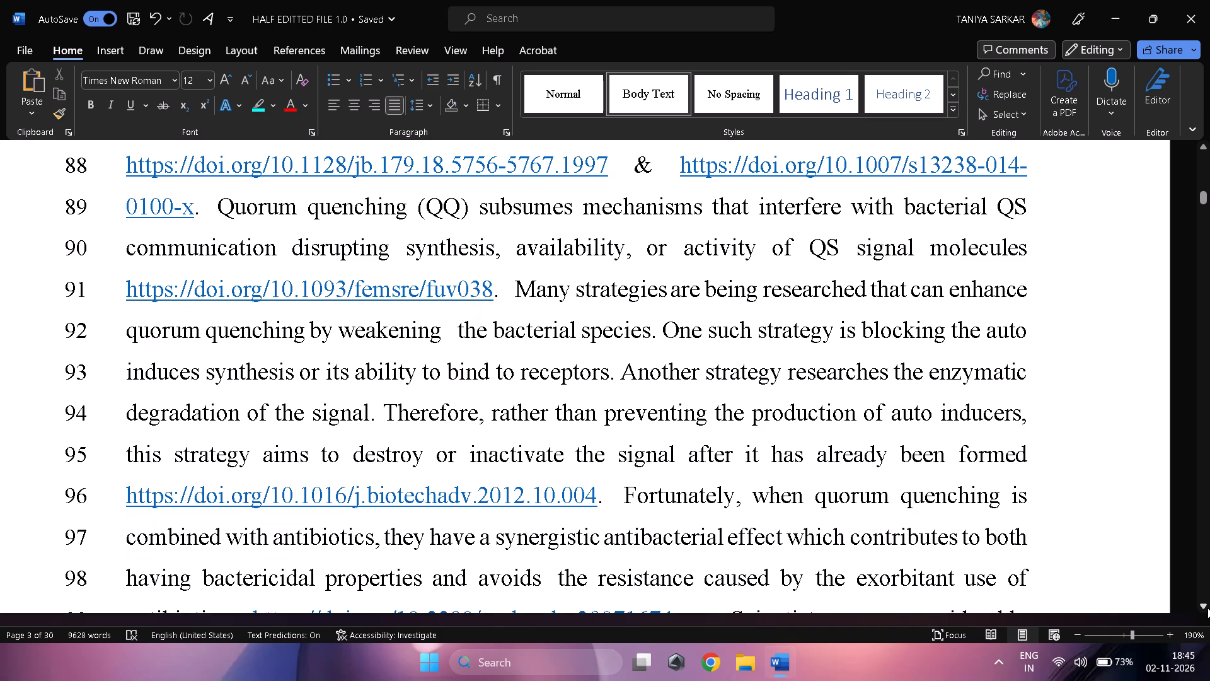
pyautogui.click(1207, 608)
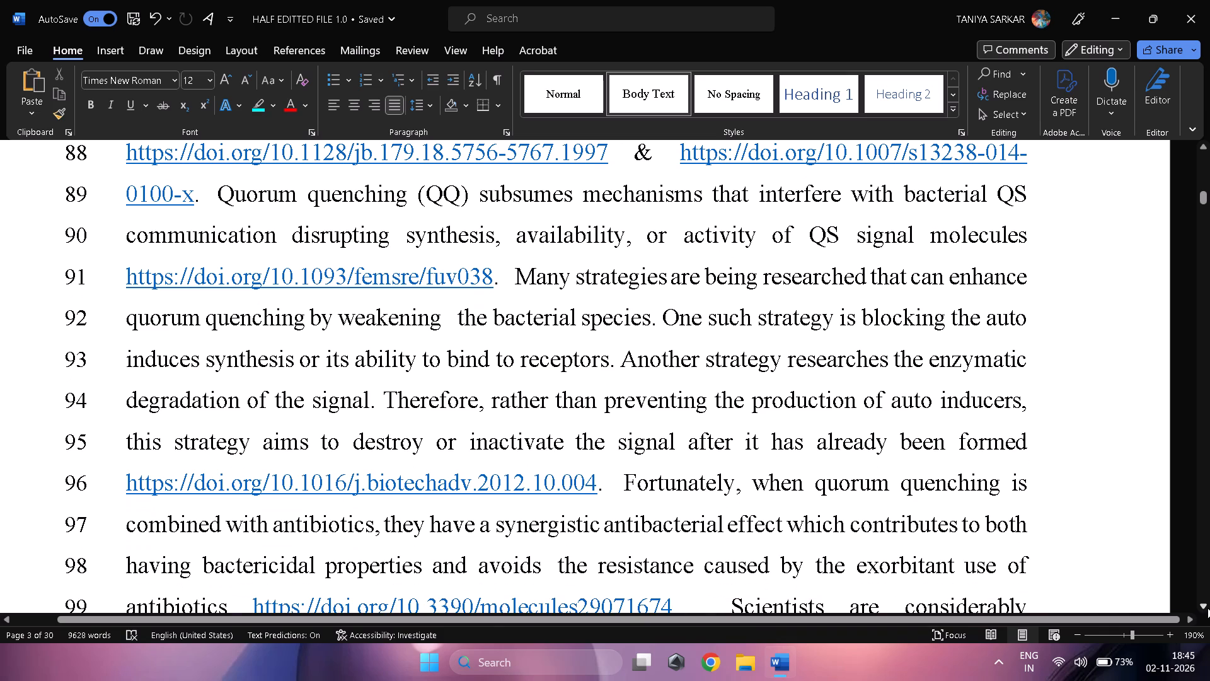
pyautogui.click(1207, 608)
pyautogui.doubleClick(1207, 608)
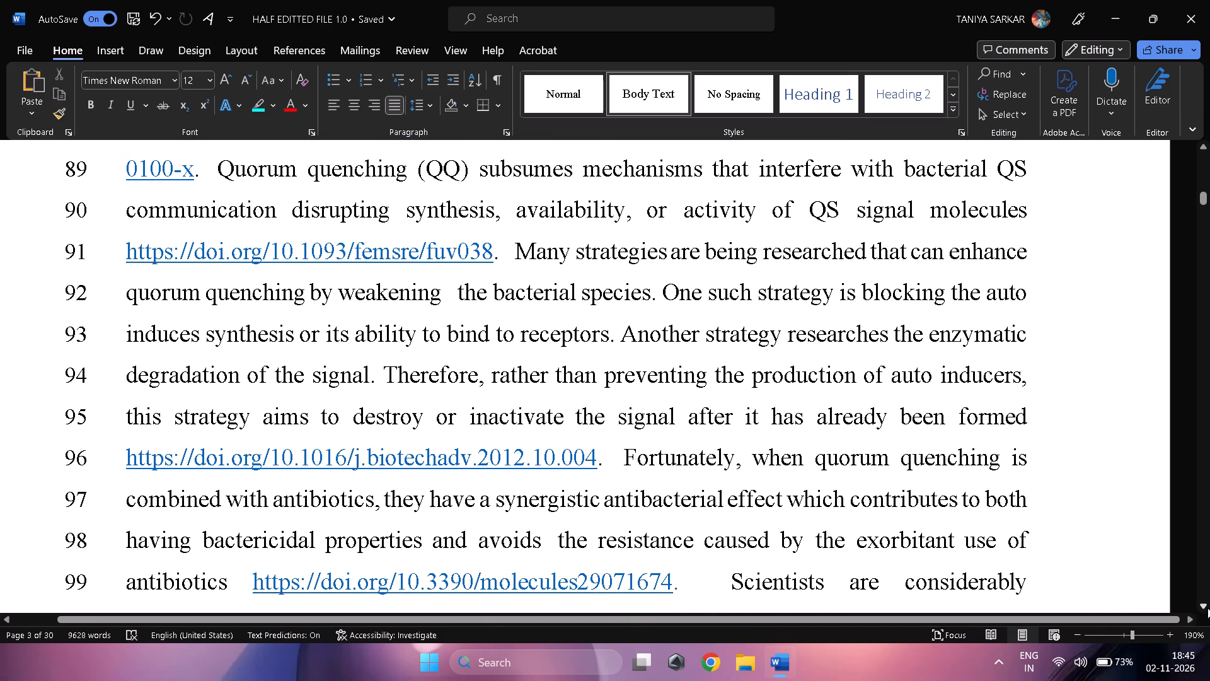
pyautogui.click(1207, 608)
pyautogui.click(1207, 608)
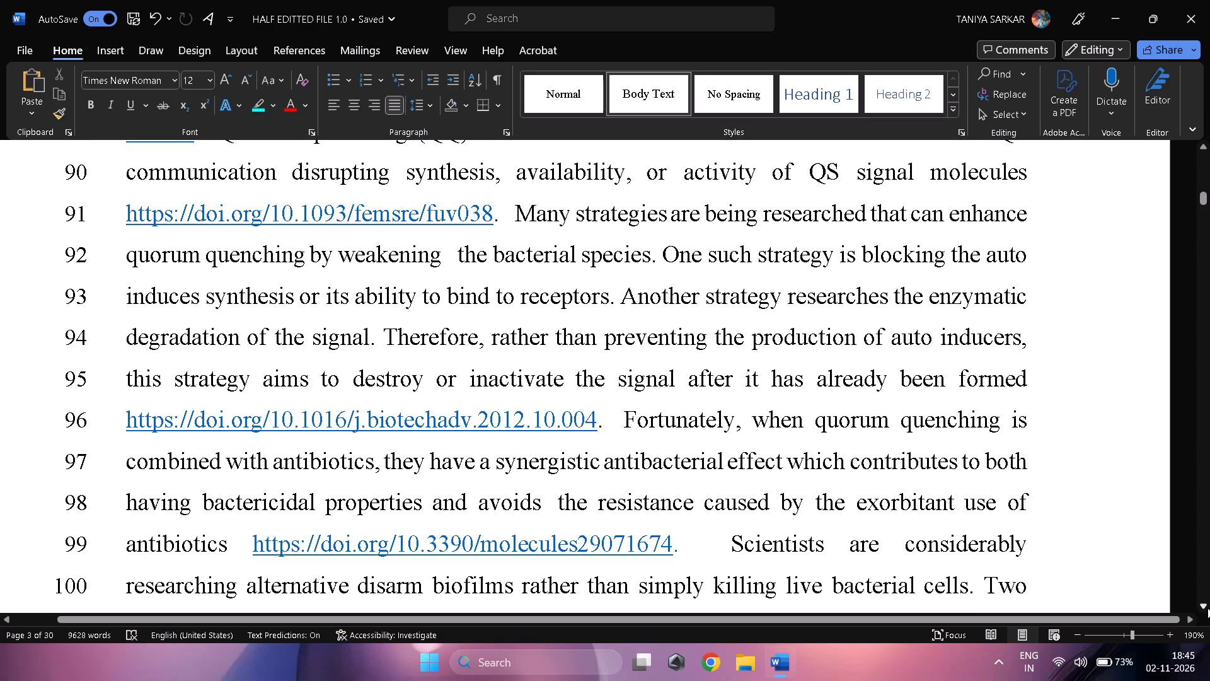
pyautogui.click(1207, 608)
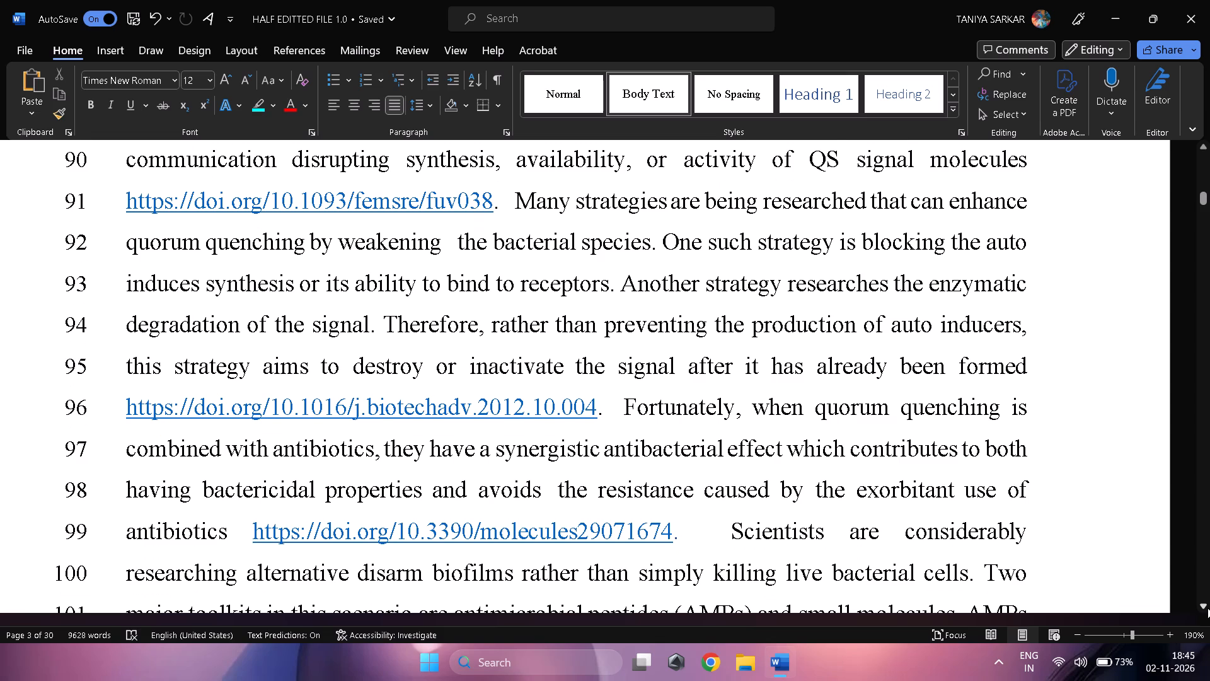
pyautogui.click(1207, 608)
pyautogui.click(1207, 608)
pyautogui.click(1207, 608)
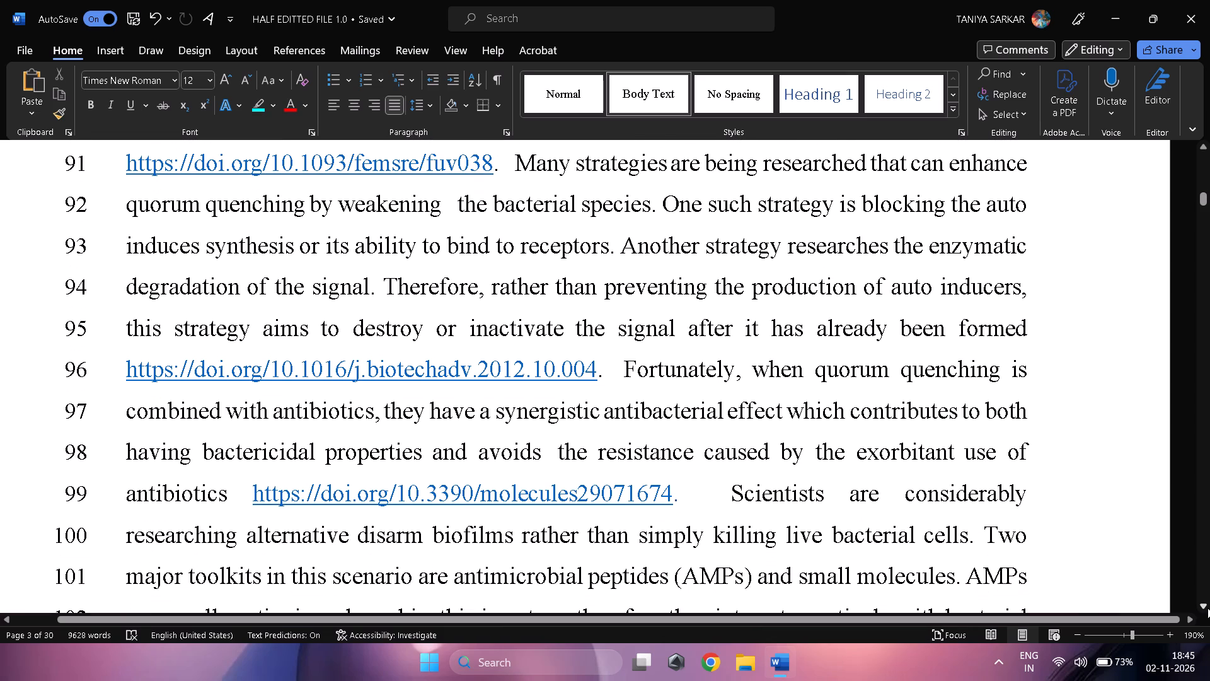
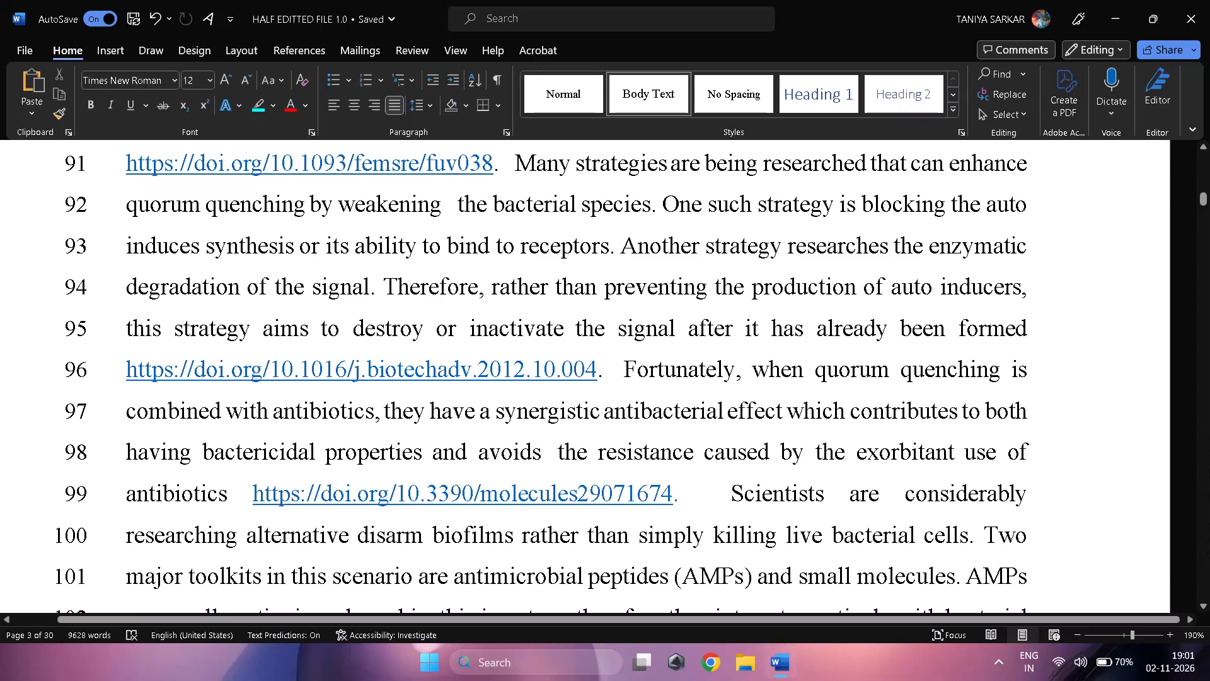
# Replace "quorum quenching" on line 92 with the abbreviation "QQ" in the sentence about strategies that weaken the bacterial species.
pyautogui.doubleClick(1198, 148)
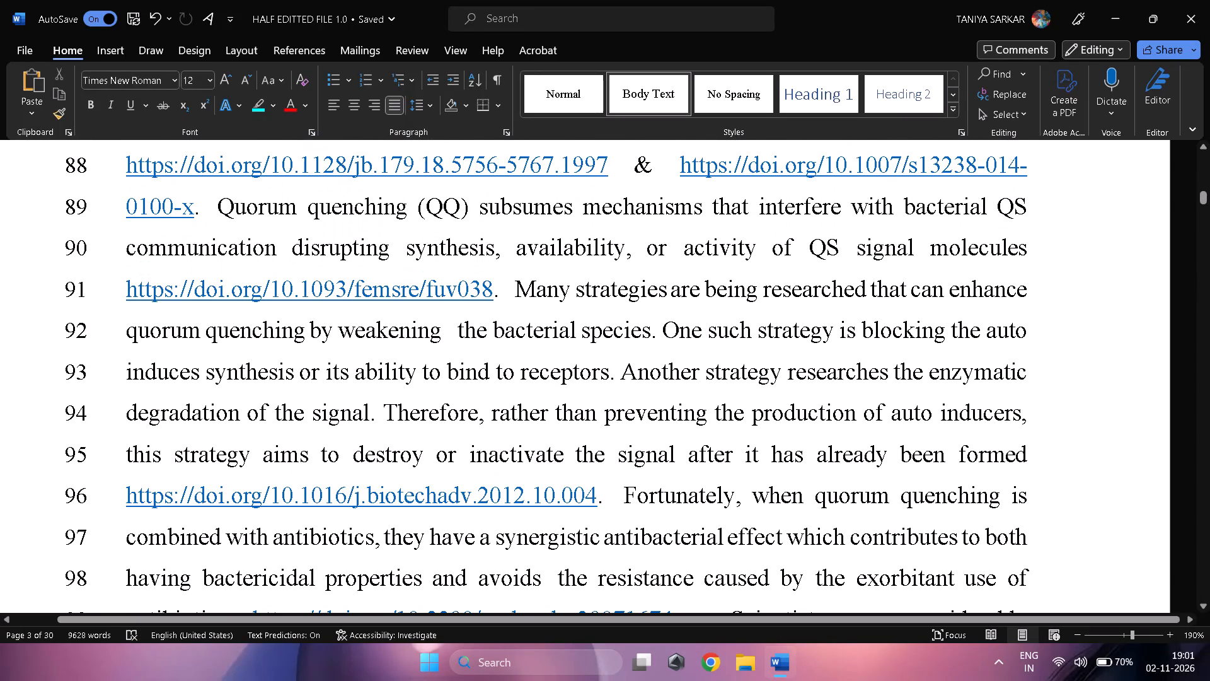
pyautogui.tripleClick(1204, 603)
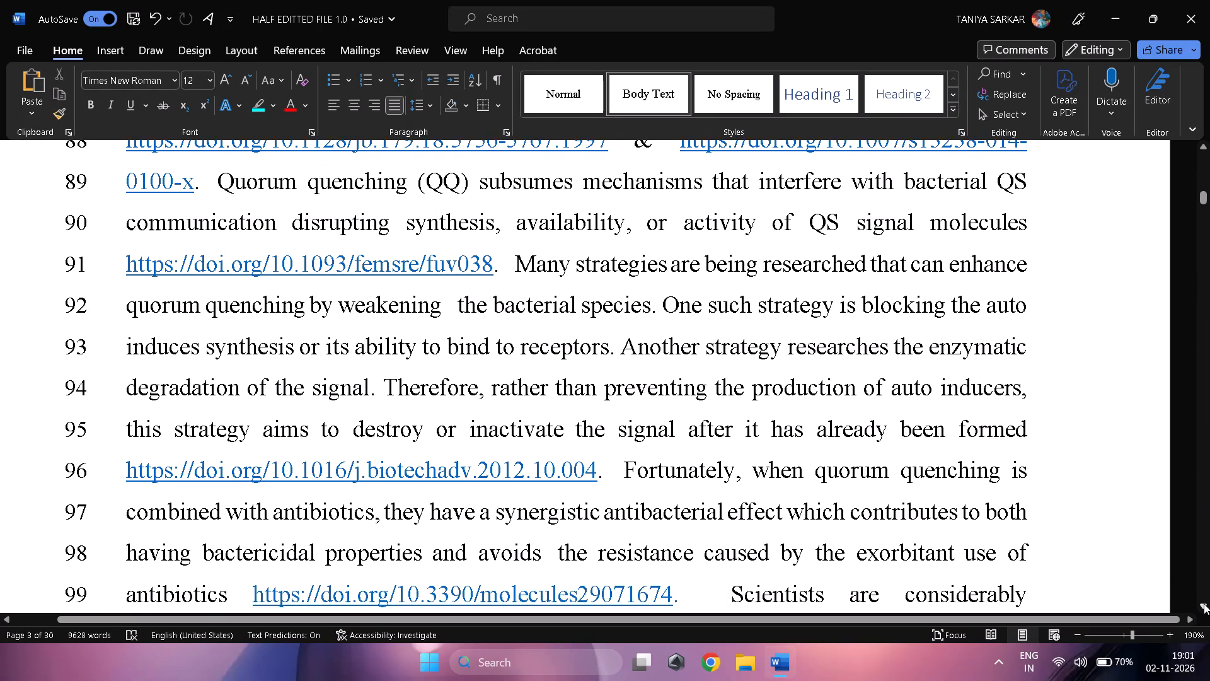
pyautogui.click(1204, 603)
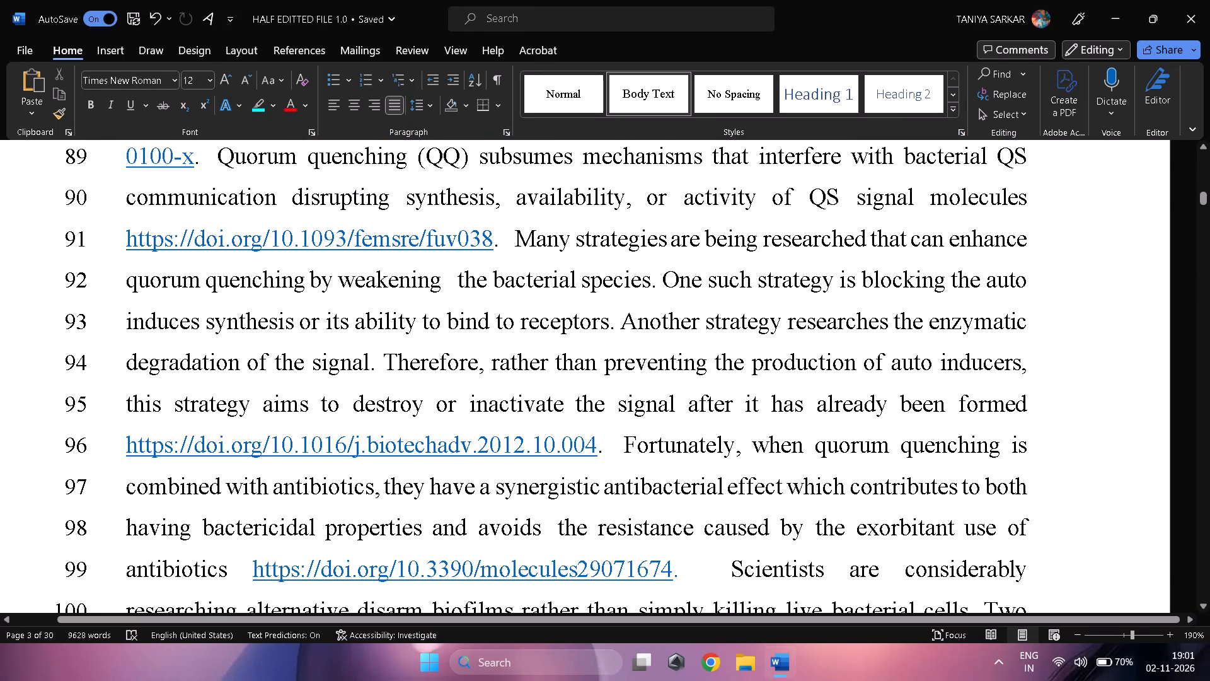
pyautogui.moveTo(304, 278); pyautogui.dragTo(133, 286)
pyautogui.press('BackSpace')
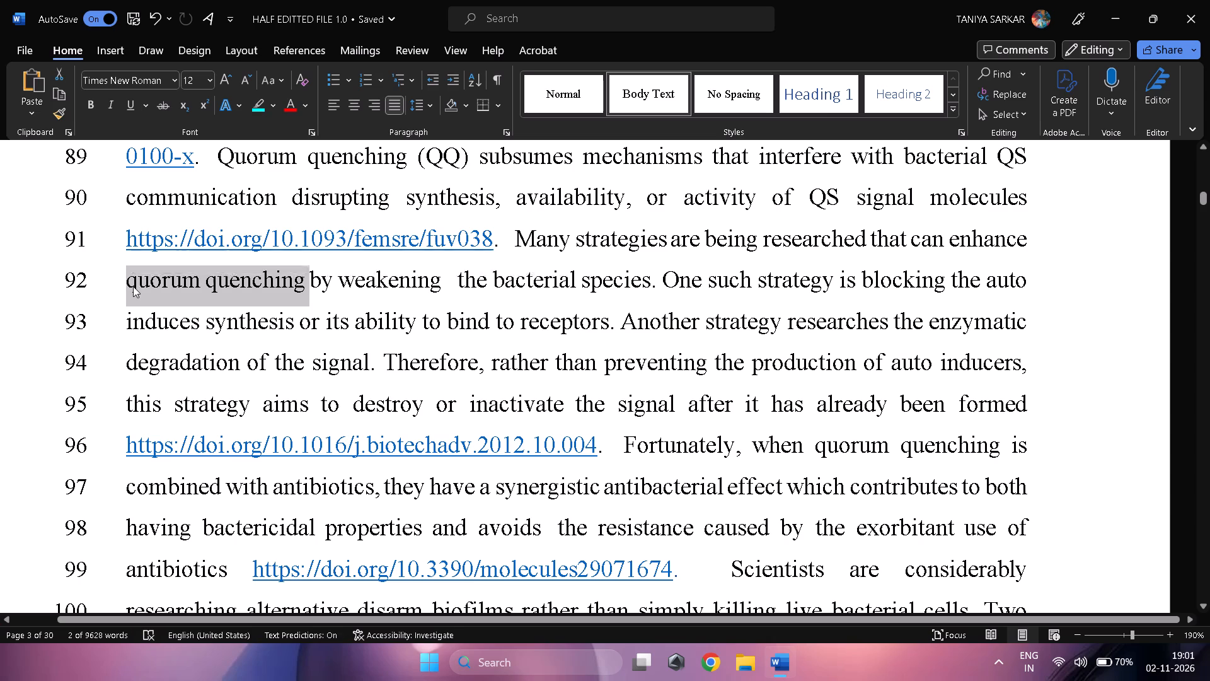
pyautogui.write('QQ')
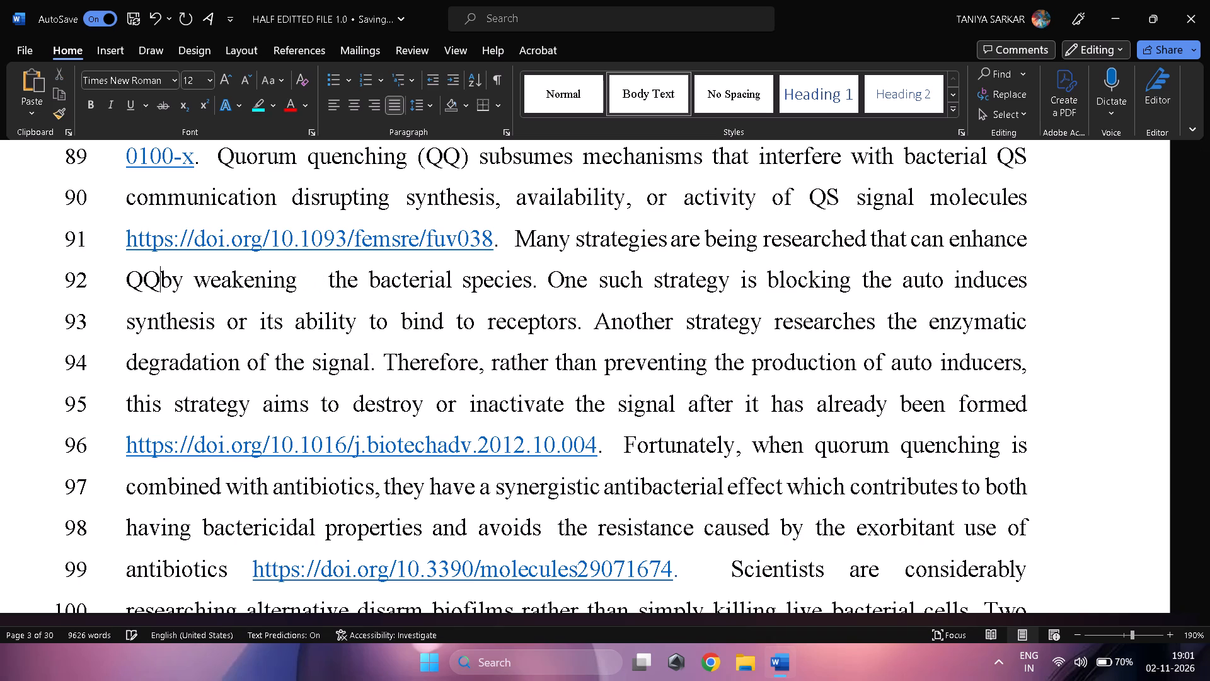
pyautogui.press('space')
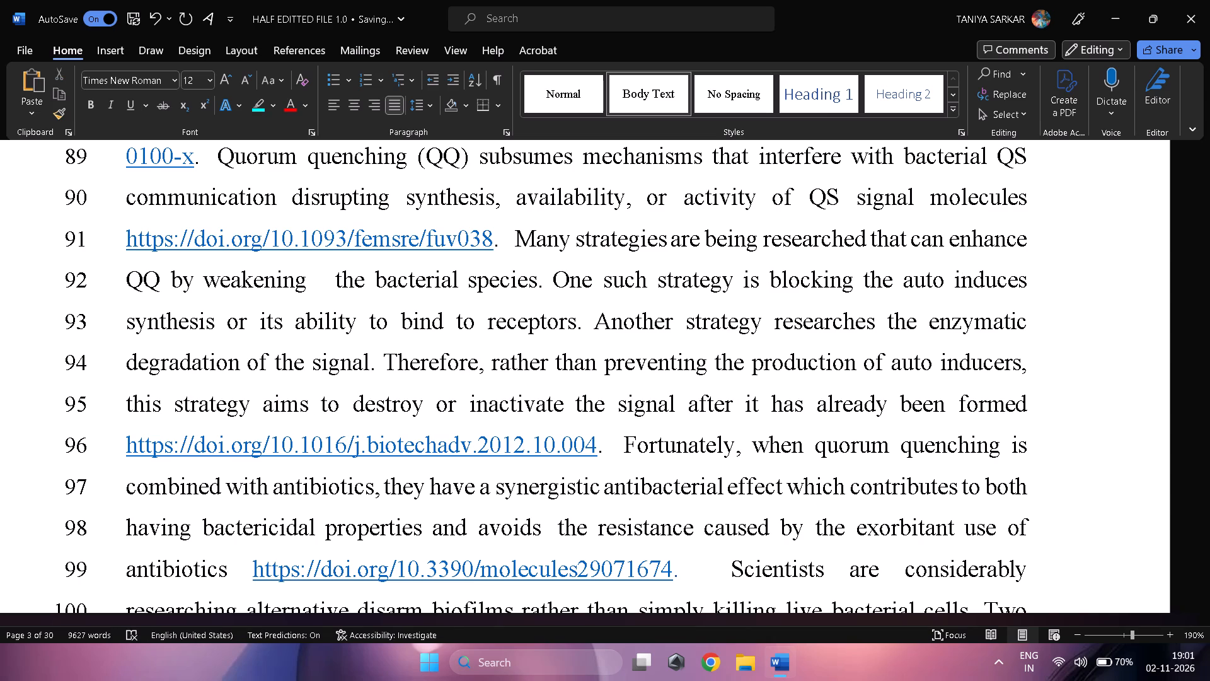
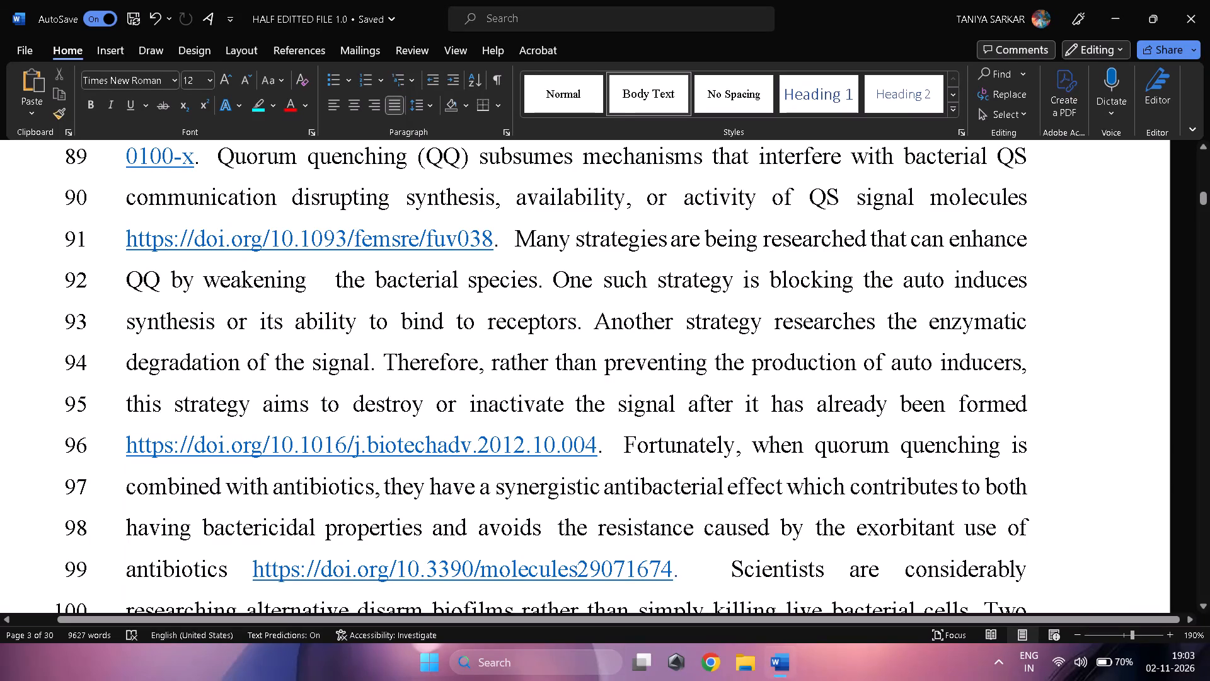
# Reword "One such strategy is blocking" on line 92 as "One of such is blocking".
pyautogui.click(0, 209)
pyautogui.click(6, 272)
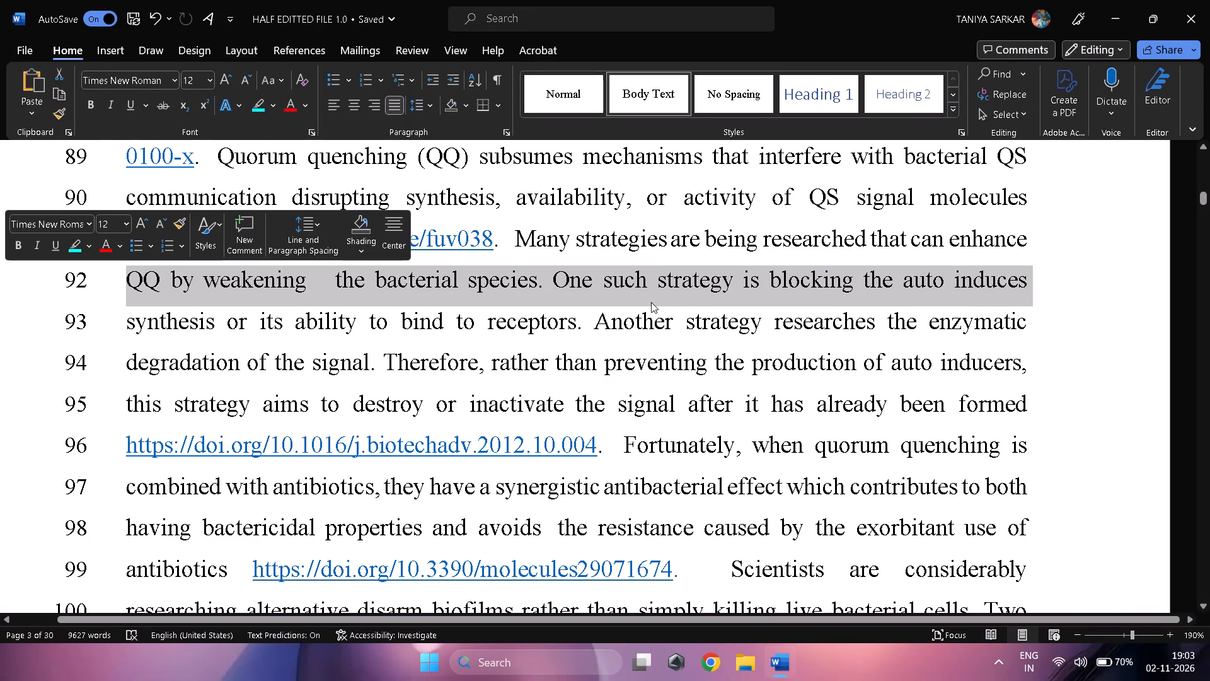
pyautogui.click(689, 300)
pyautogui.click(728, 287)
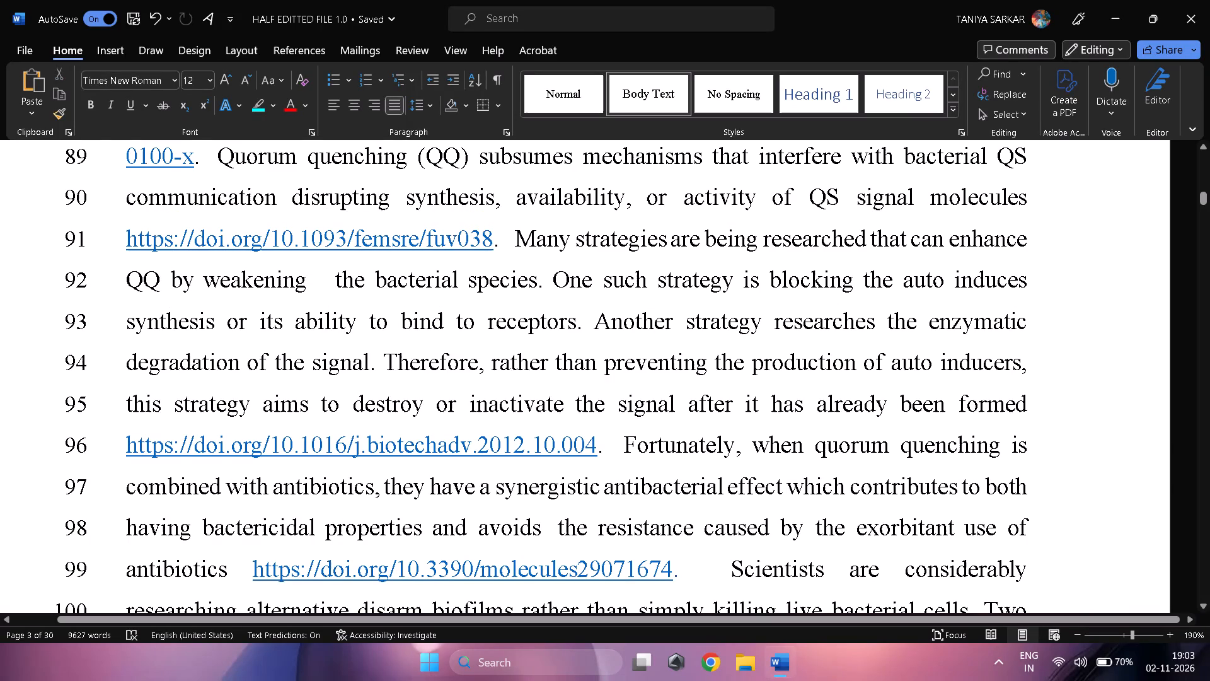
pyautogui.press('BackSpace')
pyautogui.press('BackSpace')
pyautogui.press('BackSpace')
pyautogui.press('BackSpace')
pyautogui.press('BackSpace')
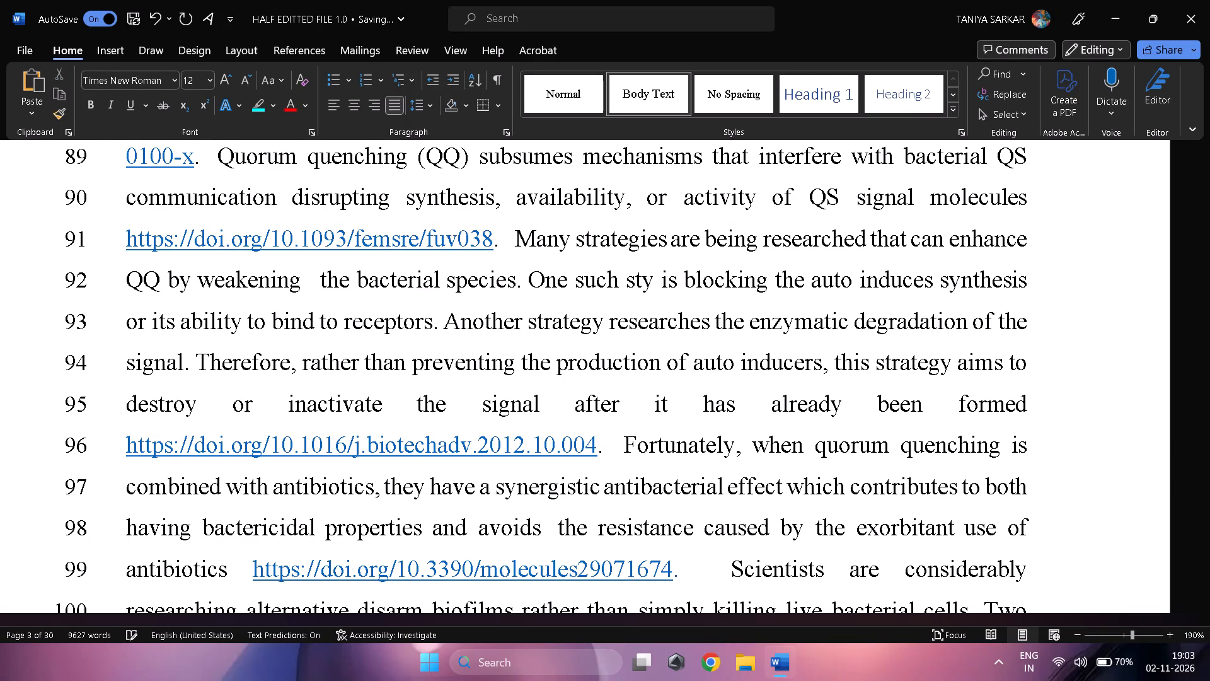
pyautogui.press('Right')
pyautogui.press('Right')
pyautogui.press('BackSpace')
pyautogui.press('BackSpace')
pyautogui.press('BackSpace')
pyautogui.press('BackSpace')
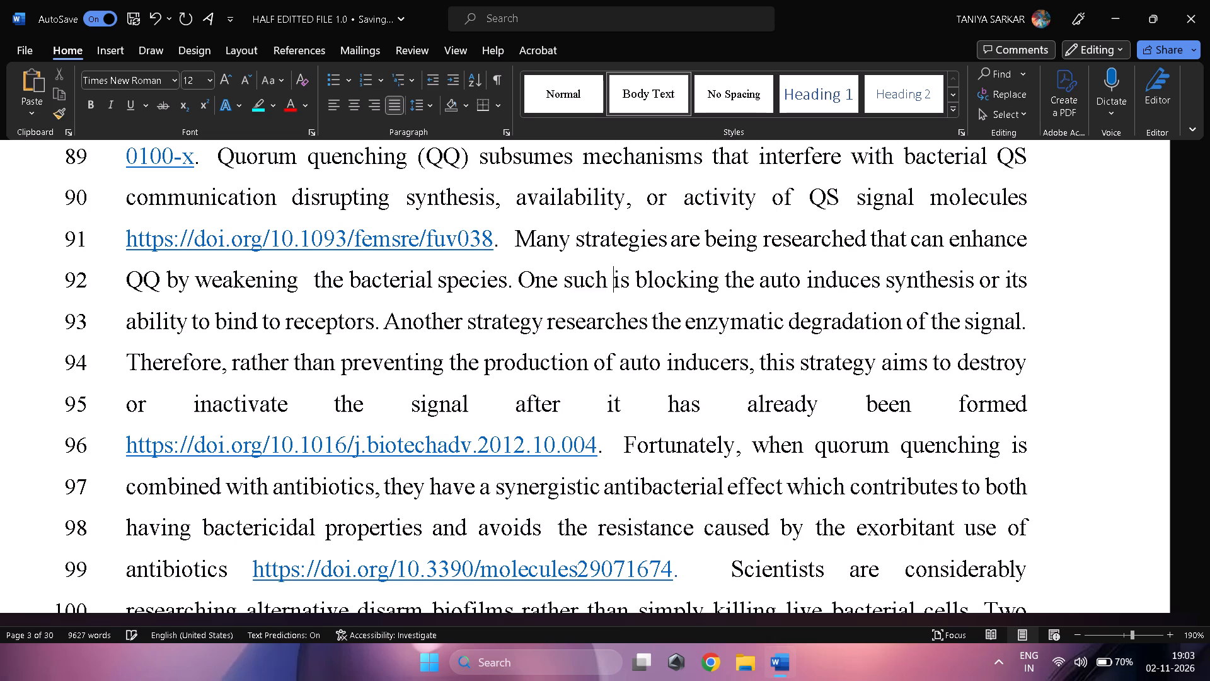
pyautogui.press('BackSpace')
pyautogui.press('BackSpace')
pyautogui.press('BackSpace')
pyautogui.press('BackSpace')
pyautogui.press('BackSpace')
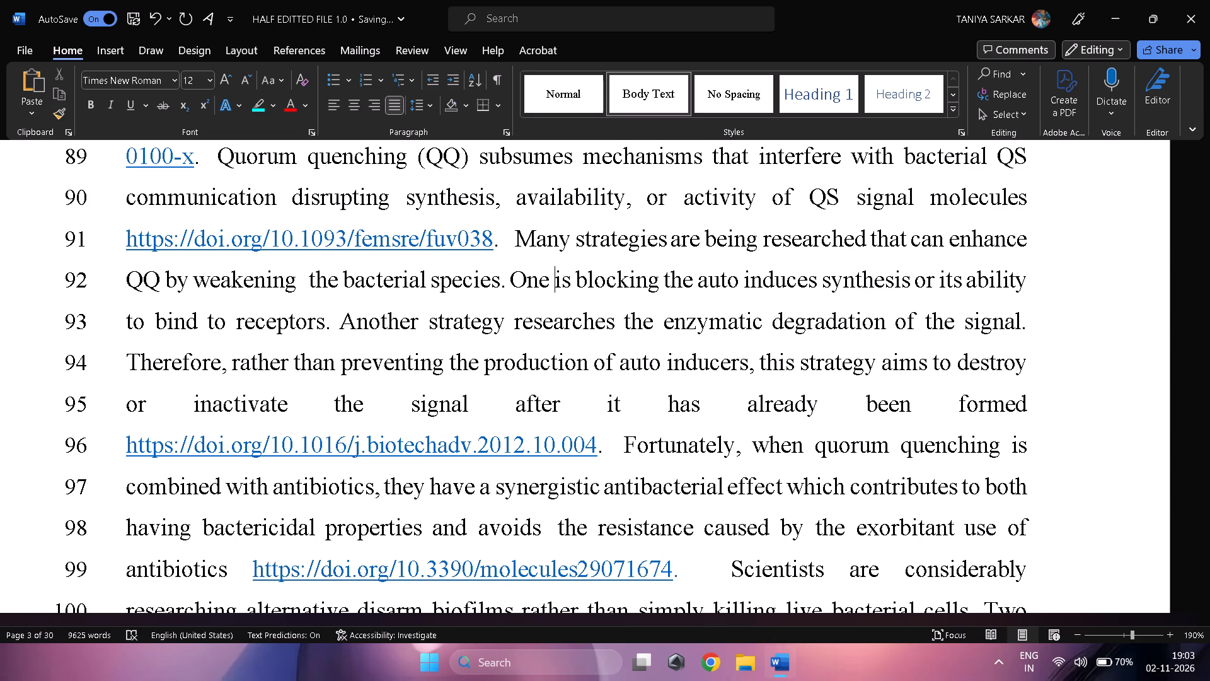
pyautogui.write('OF')
pyautogui.press('space')
pyautogui.press('BackSpace')
pyautogui.press('BackSpace')
pyautogui.press('BackSpace')
pyautogui.write('os')
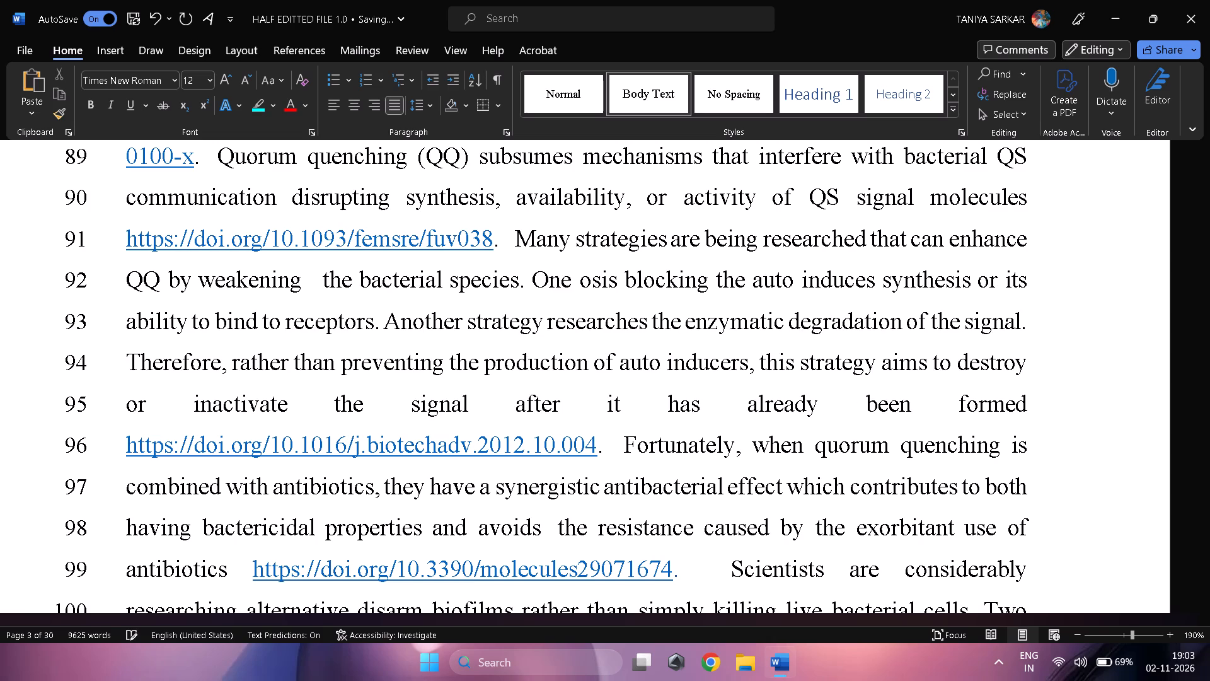
pyautogui.press('BackSpace')
pyautogui.write('f sucj')
pyautogui.press('BackSpace')
pyautogui.write('h')
pyautogui.press('space')
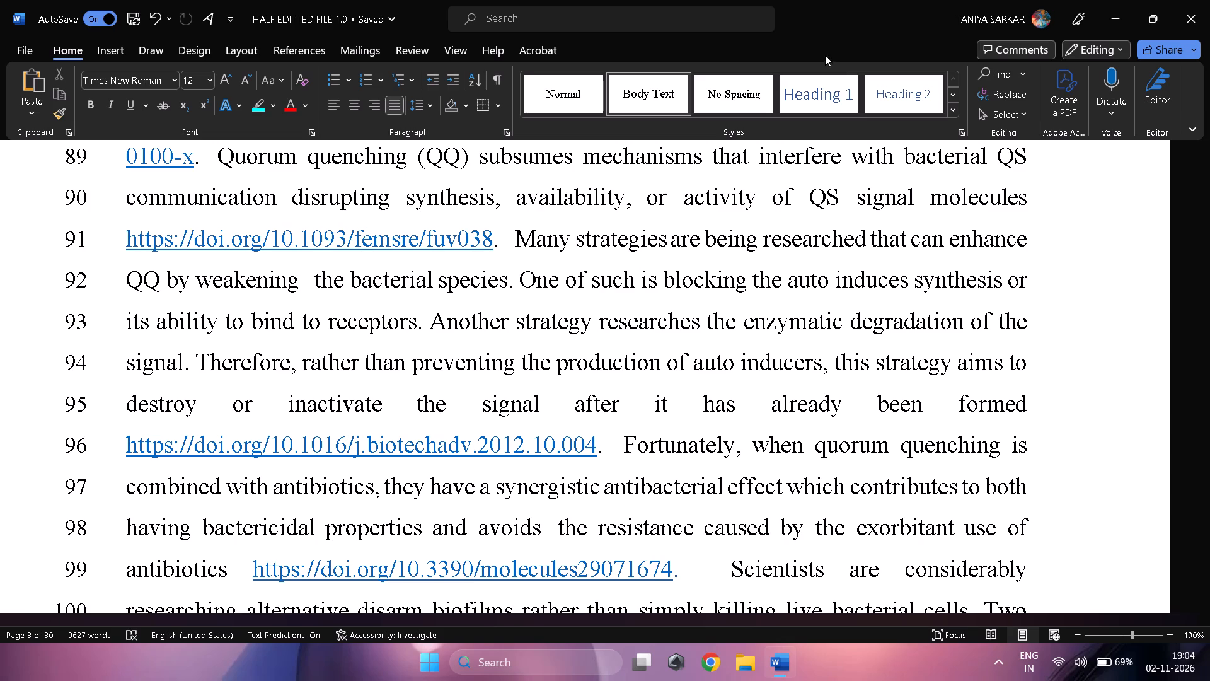
# Replace "quorum quenching" on line 96 with the abbreviation "QQ" in the sentence about combining it with antibiotics.
pyautogui.moveTo(998, 446); pyautogui.dragTo(960, 449)
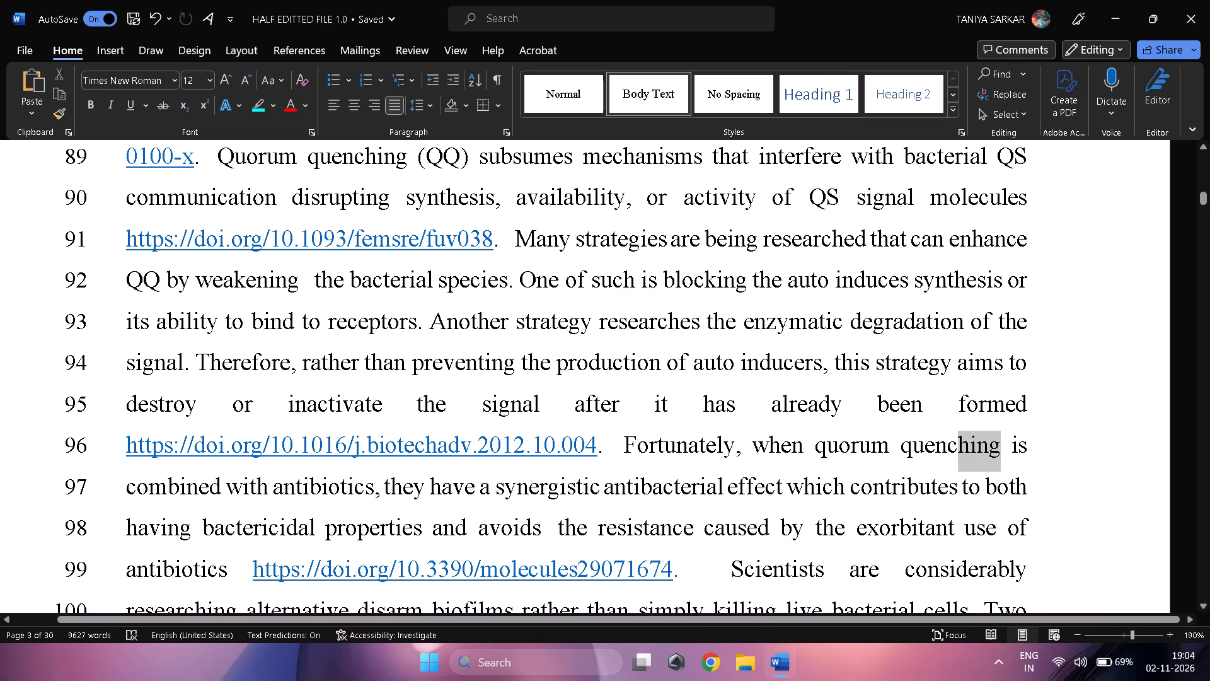
pyautogui.moveTo(960, 449); pyautogui.dragTo(838, 457)
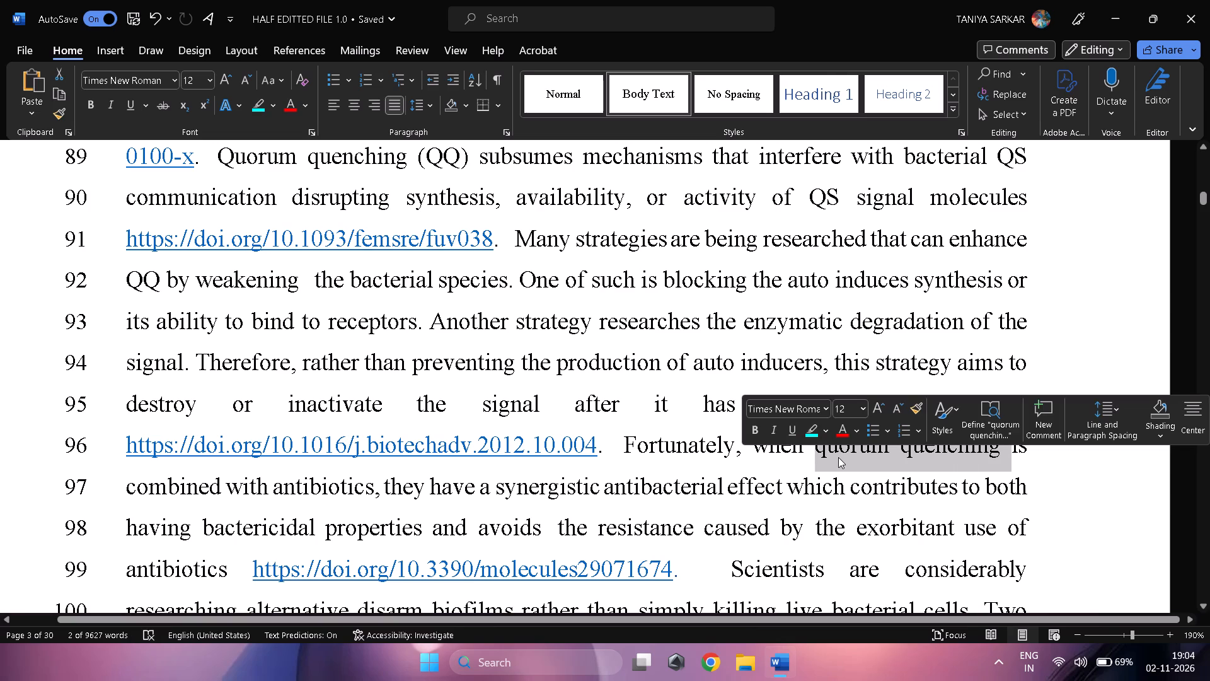
pyautogui.press('BackSpace')
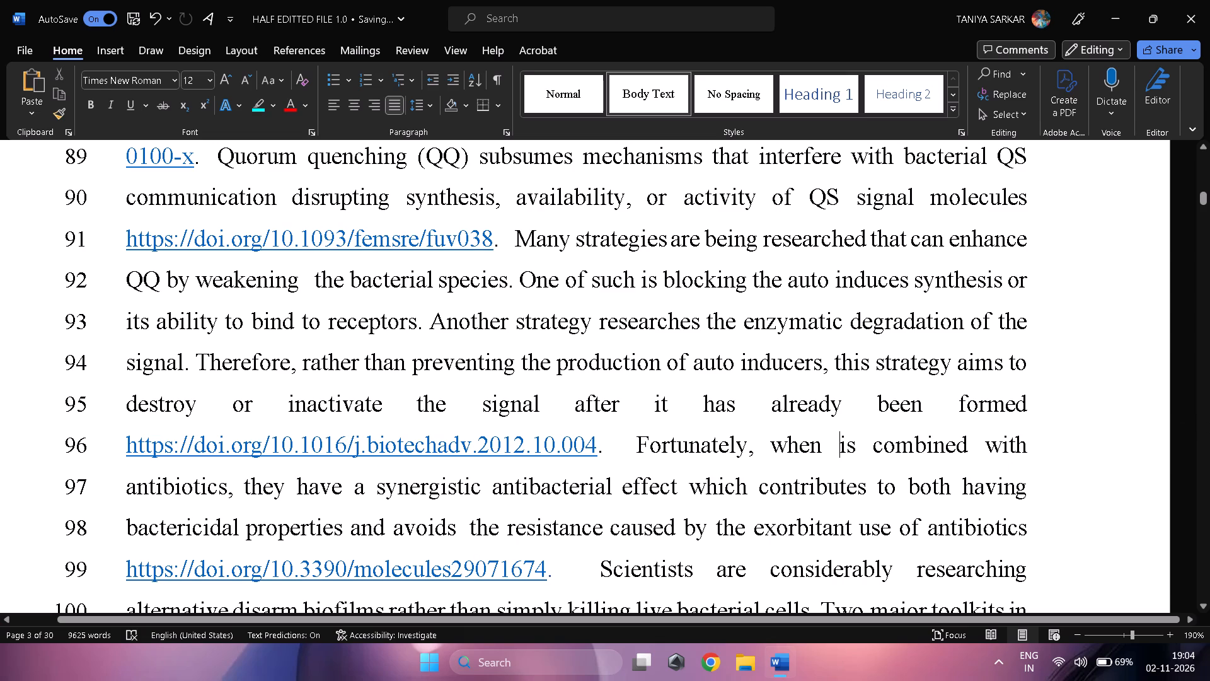
pyautogui.write('QQ')
pyautogui.press('space')
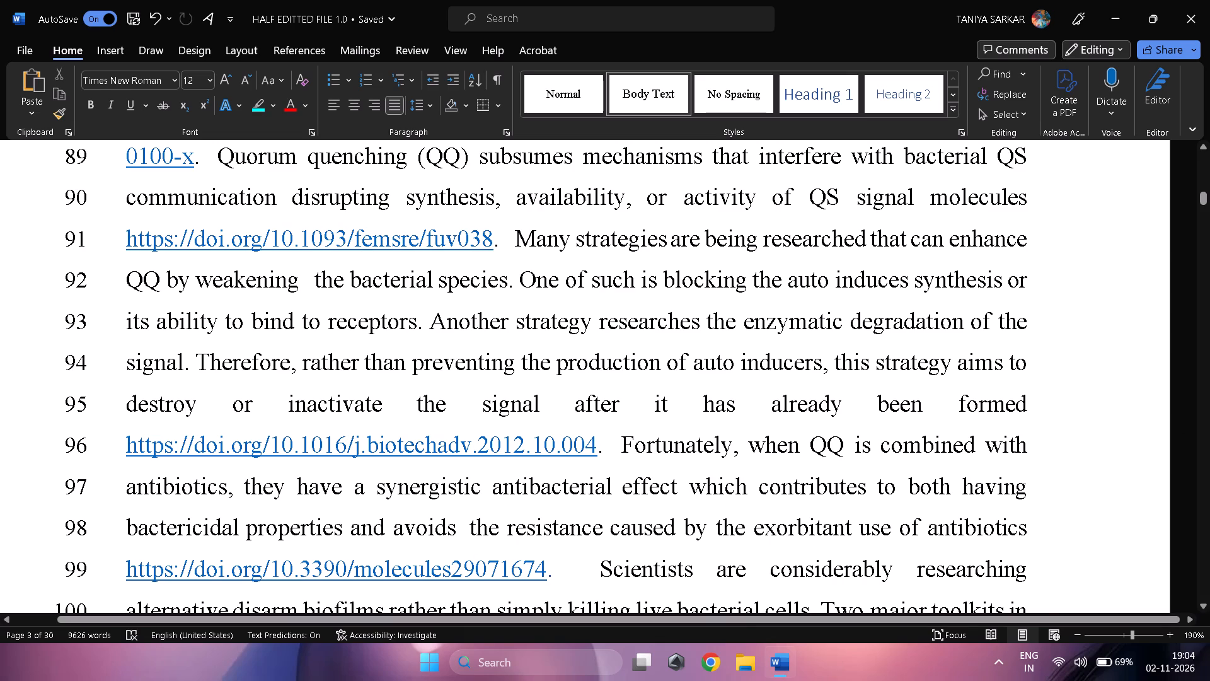
# Change the comma after "nature" on line 102 to a semicolon in the sentence about cationic and amphipathic AMPs.
pyautogui.doubleClick(1204, 602)
pyautogui.tripleClick(1204, 602)
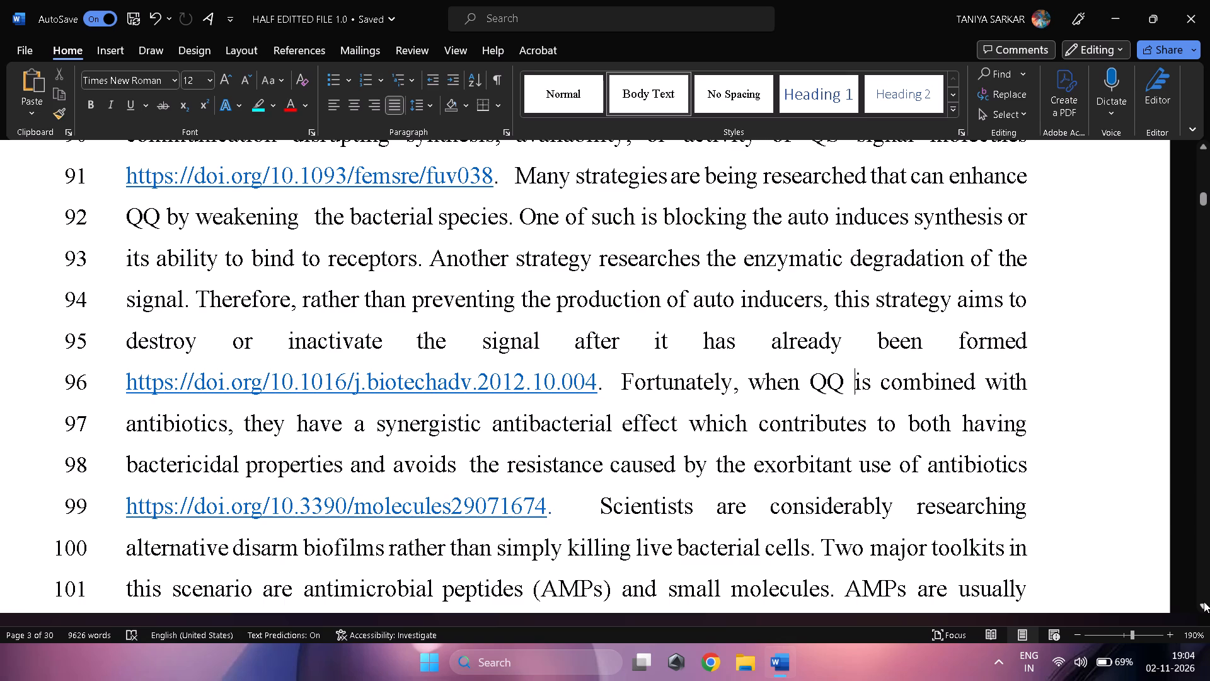
pyautogui.press('Down')
pyautogui.press('Down')
pyautogui.press('Down')
pyautogui.press('Down')
pyautogui.press('Down')
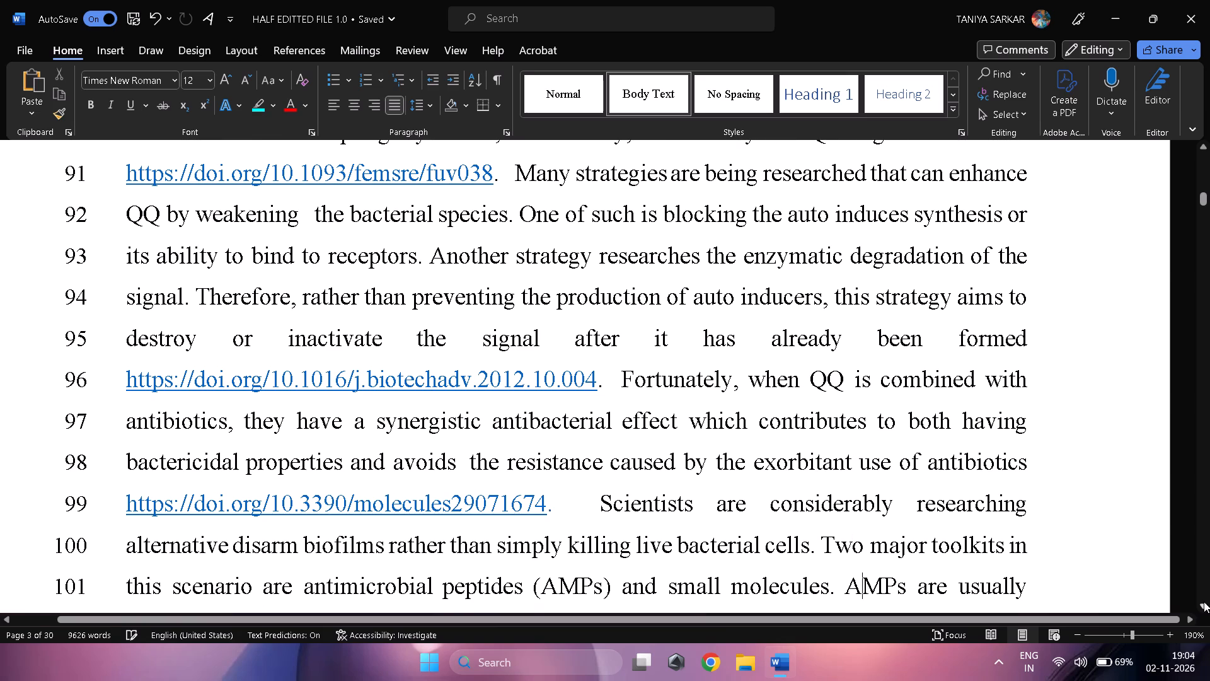
pyautogui.press('Down')
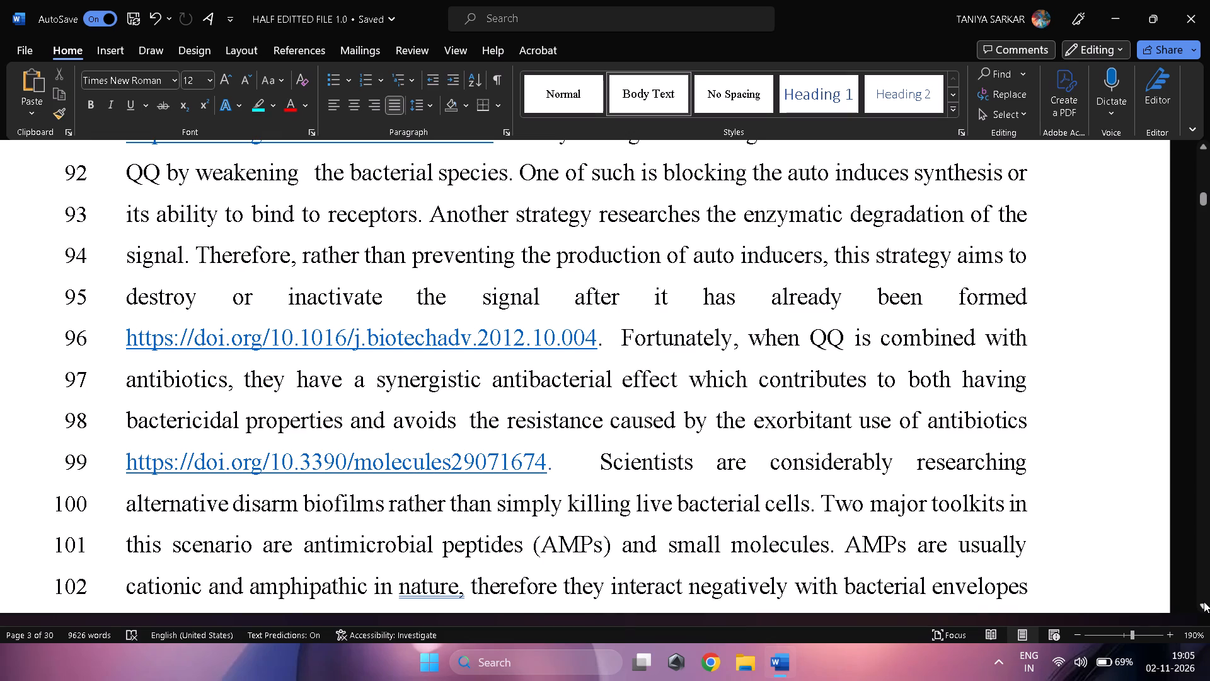
pyautogui.press('Down')
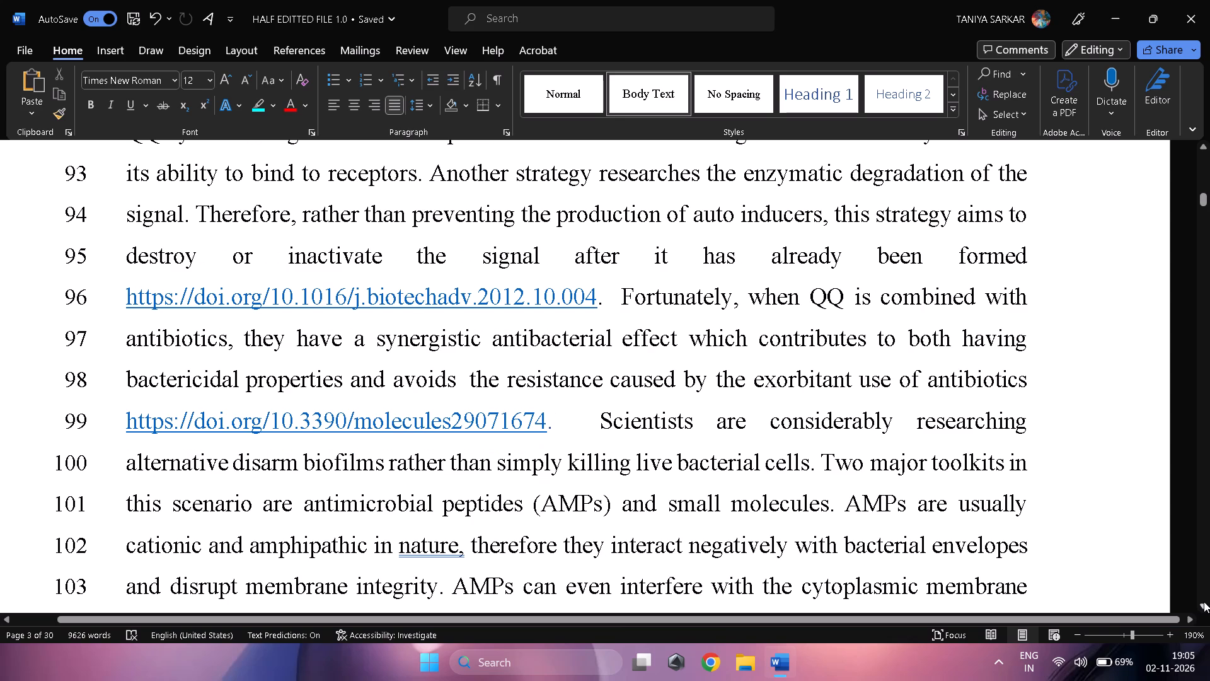
pyautogui.press('Down')
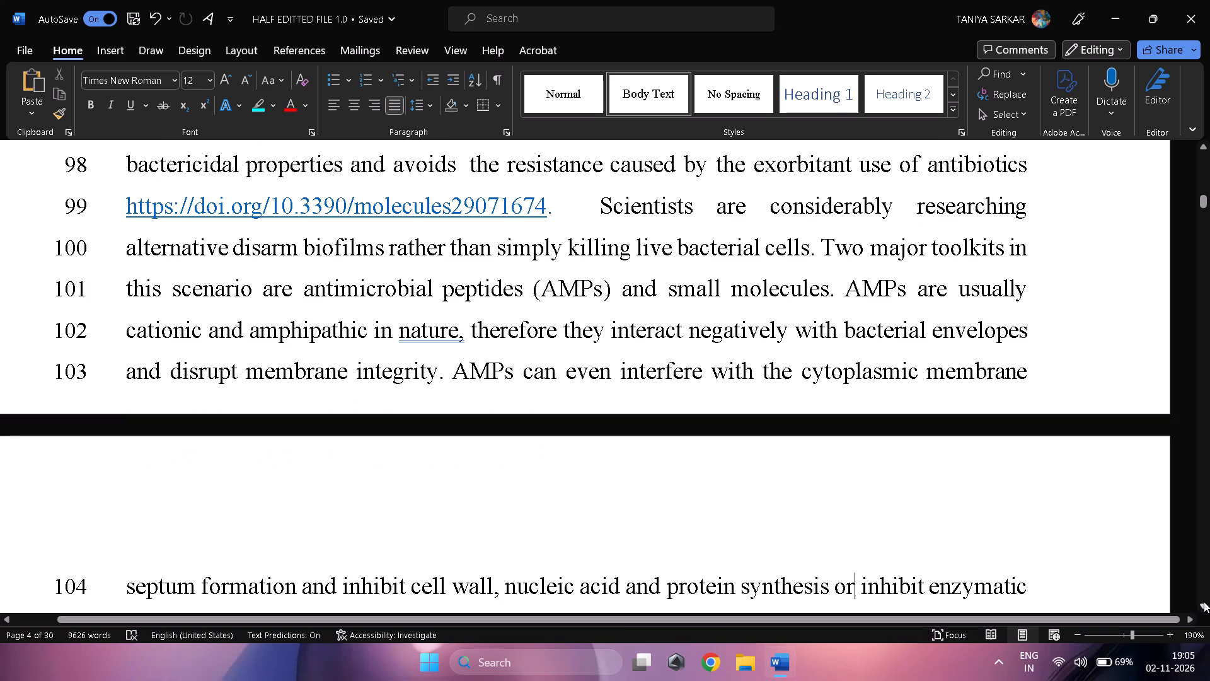
pyautogui.click(420, 336)
pyautogui.click(435, 402)
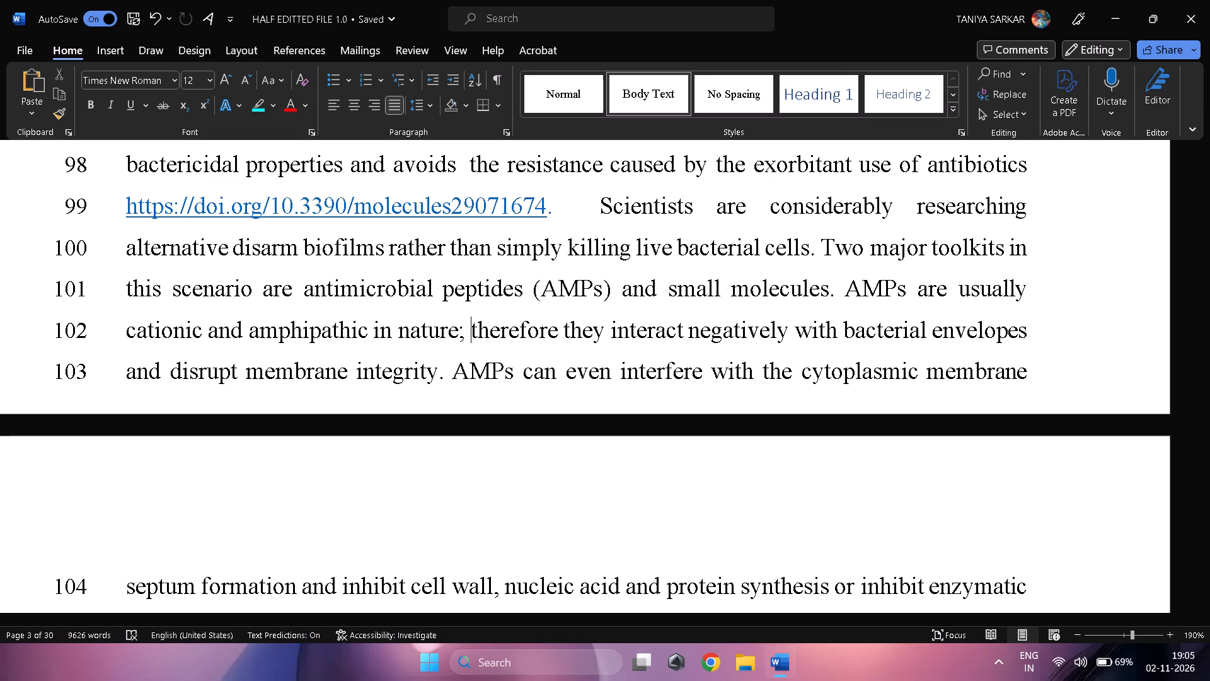
# Proofread lines 103 to 120 on how AMPs and small molecules disrupt biofilms and QS, including the antibiotic synergy examples.
pyautogui.press('Down')
pyautogui.press('Down')
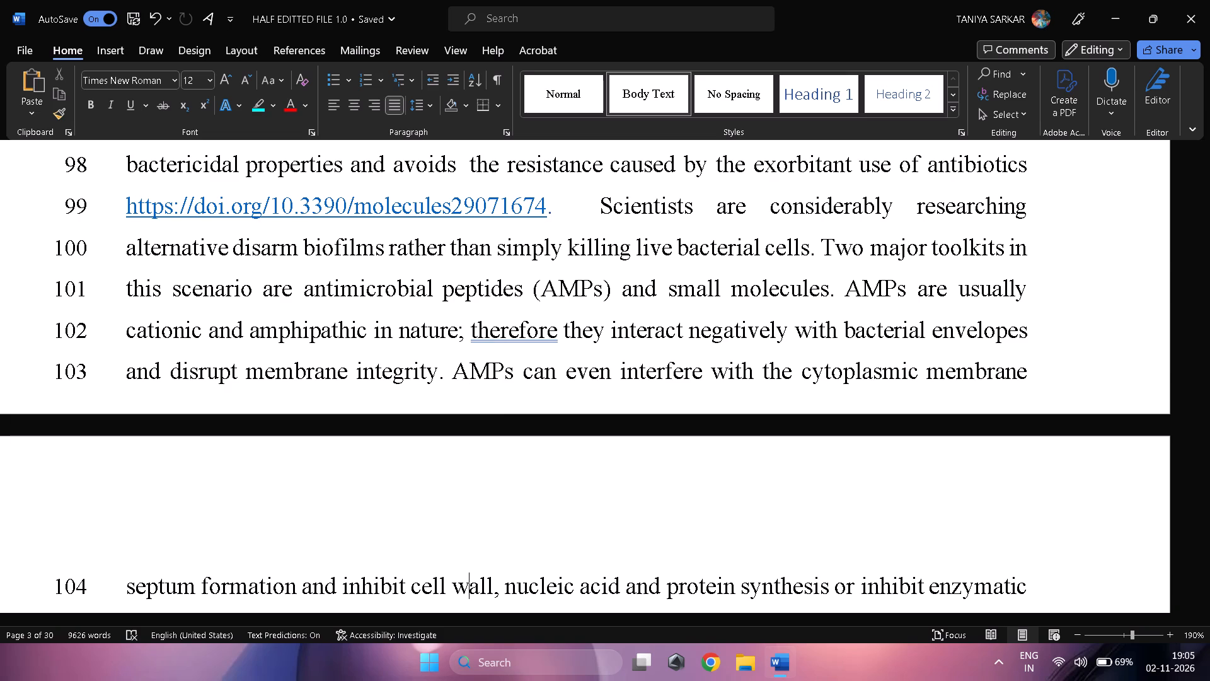
pyautogui.press('Down')
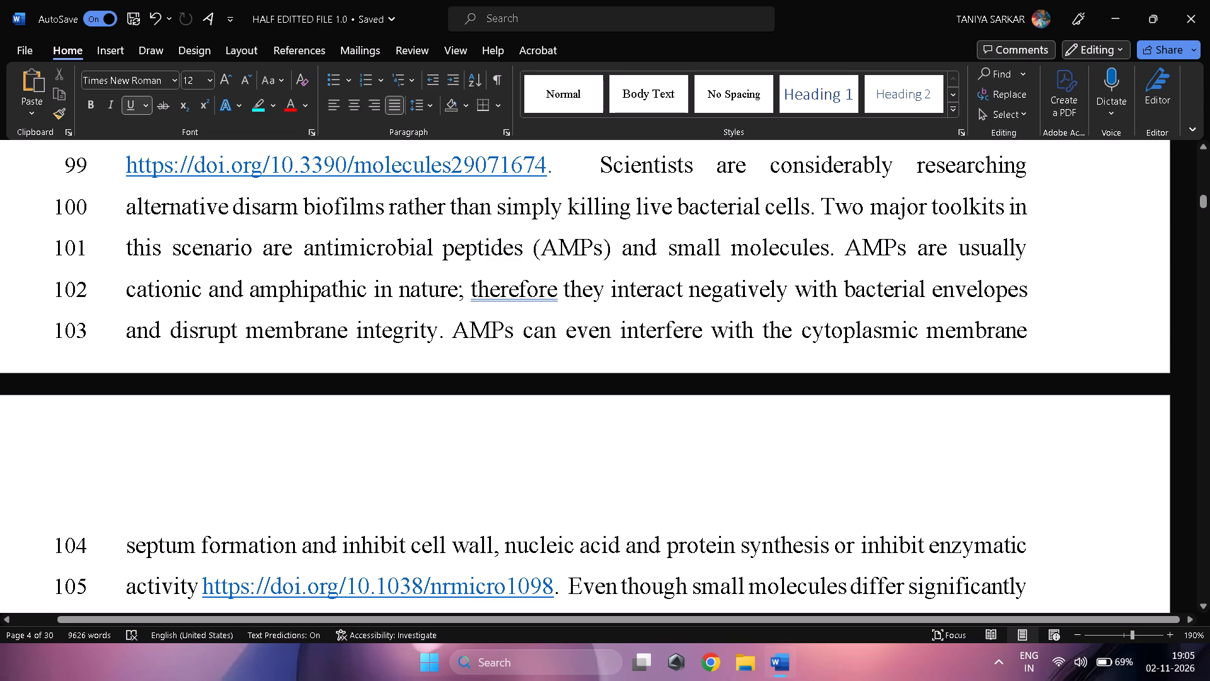
pyautogui.press('Down')
pyautogui.press('Down')
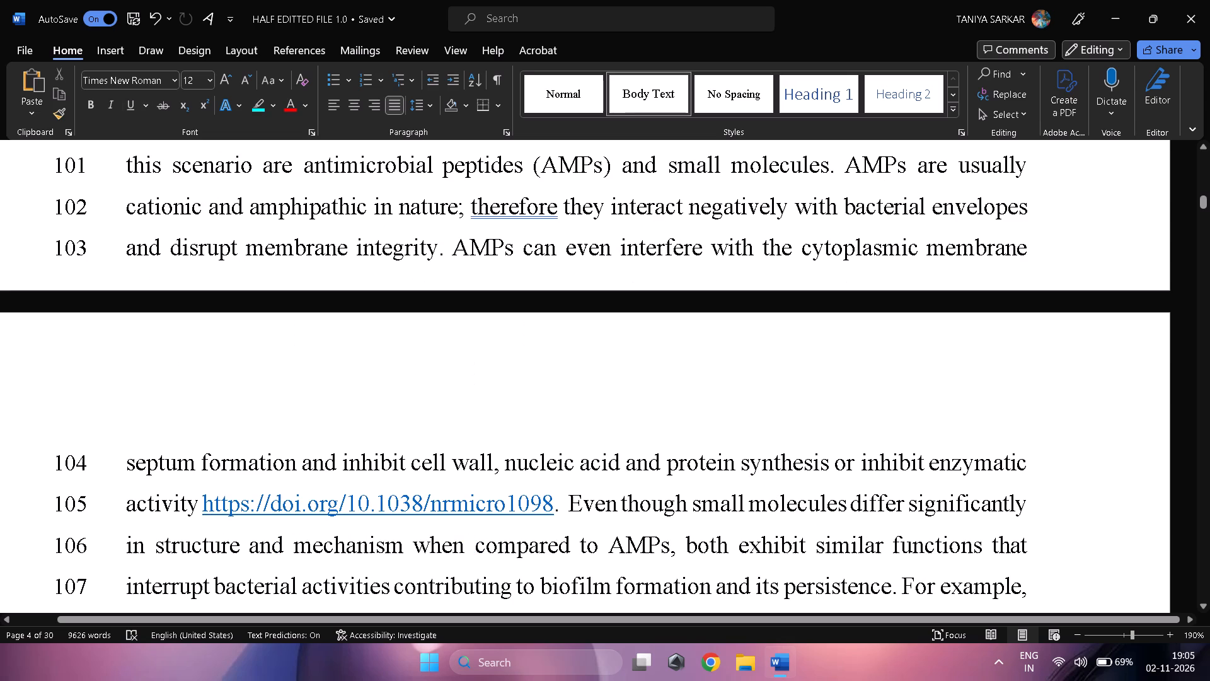
pyautogui.press('Down')
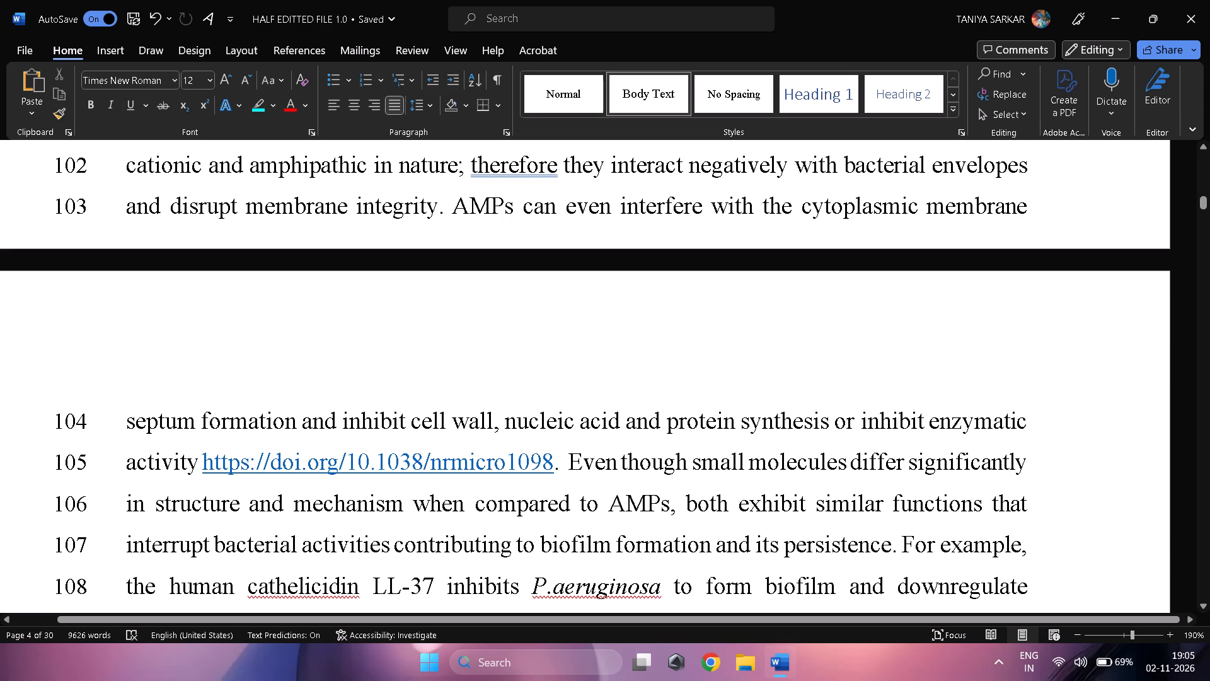
pyautogui.press('Down')
pyautogui.press('Down')
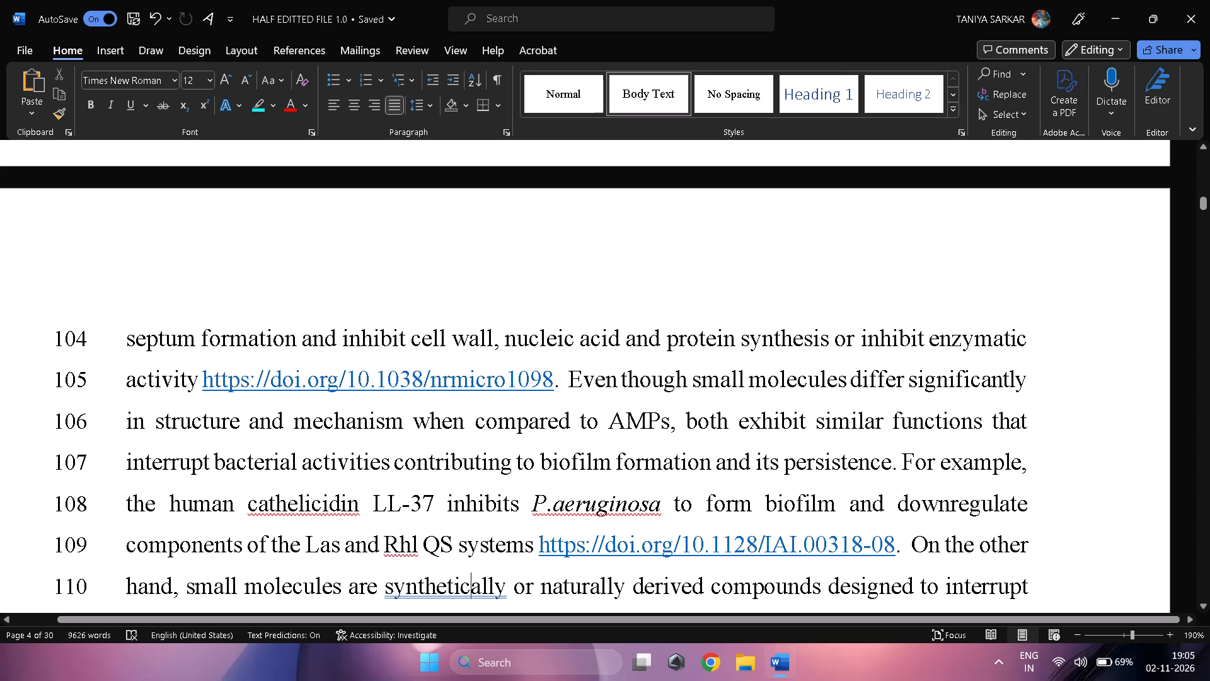
pyautogui.press('Down')
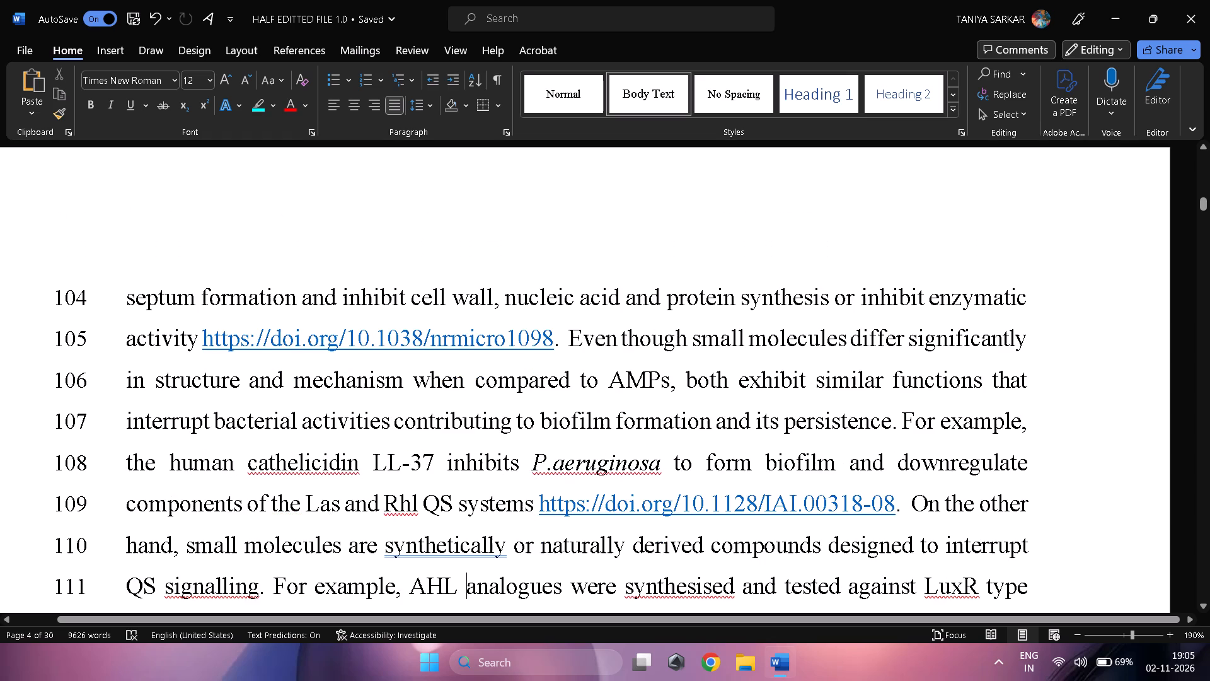
pyautogui.press('Down')
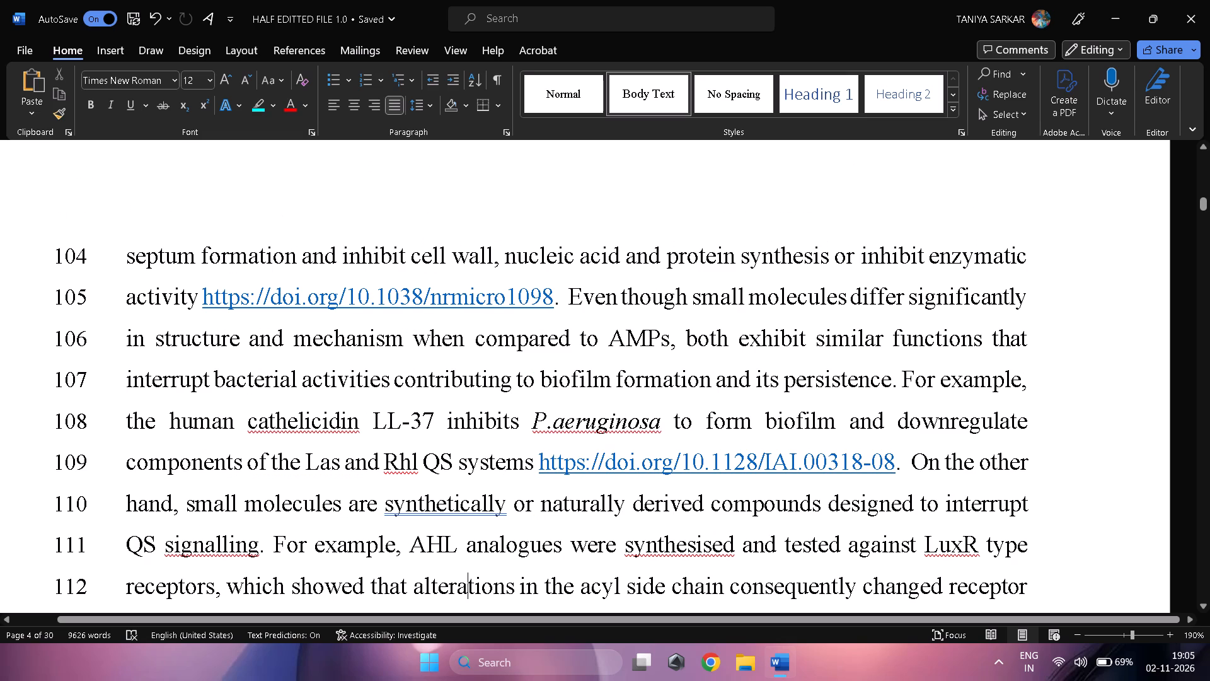
pyautogui.press('Down')
pyautogui.press('Down')
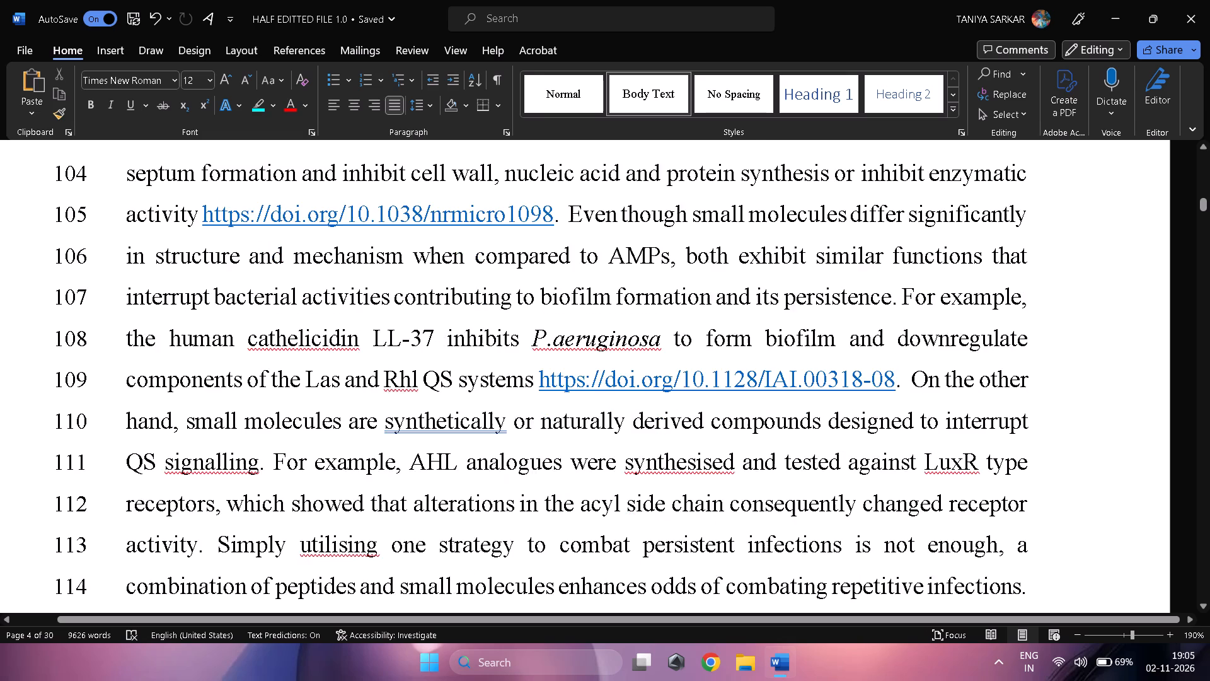
pyautogui.press('Down')
pyautogui.press('Down')
pyautogui.press('Down')
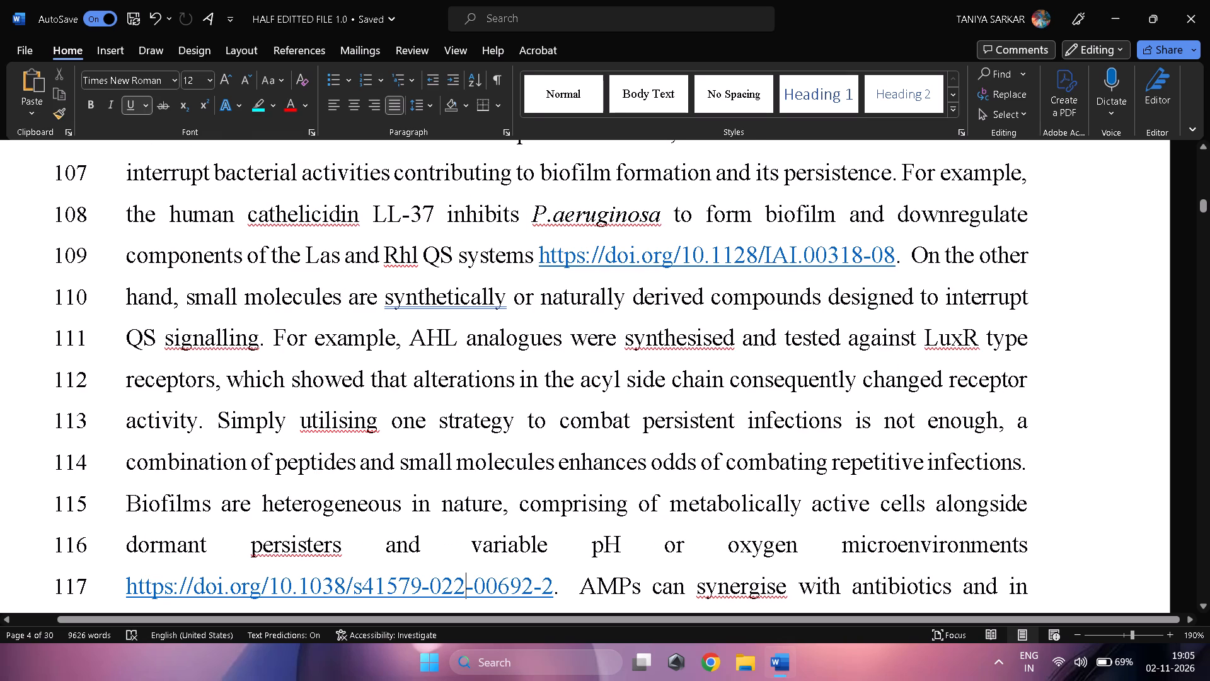
pyautogui.press('Down')
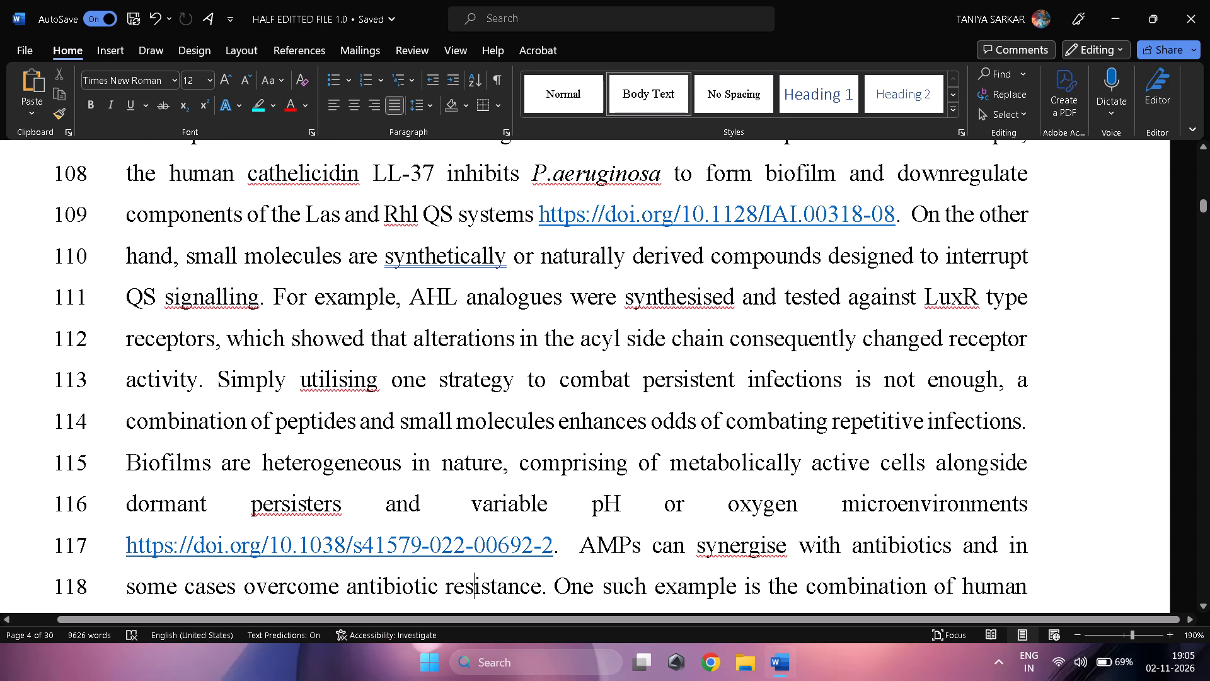
pyautogui.press('Down')
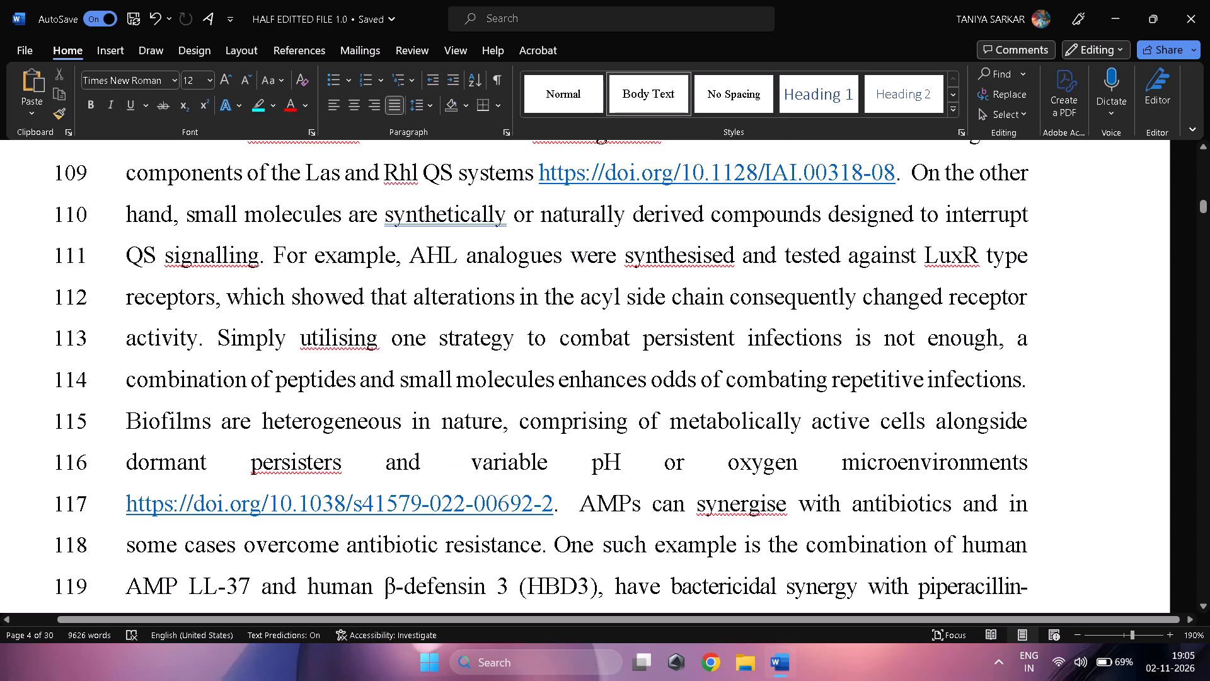
pyautogui.press('Down')
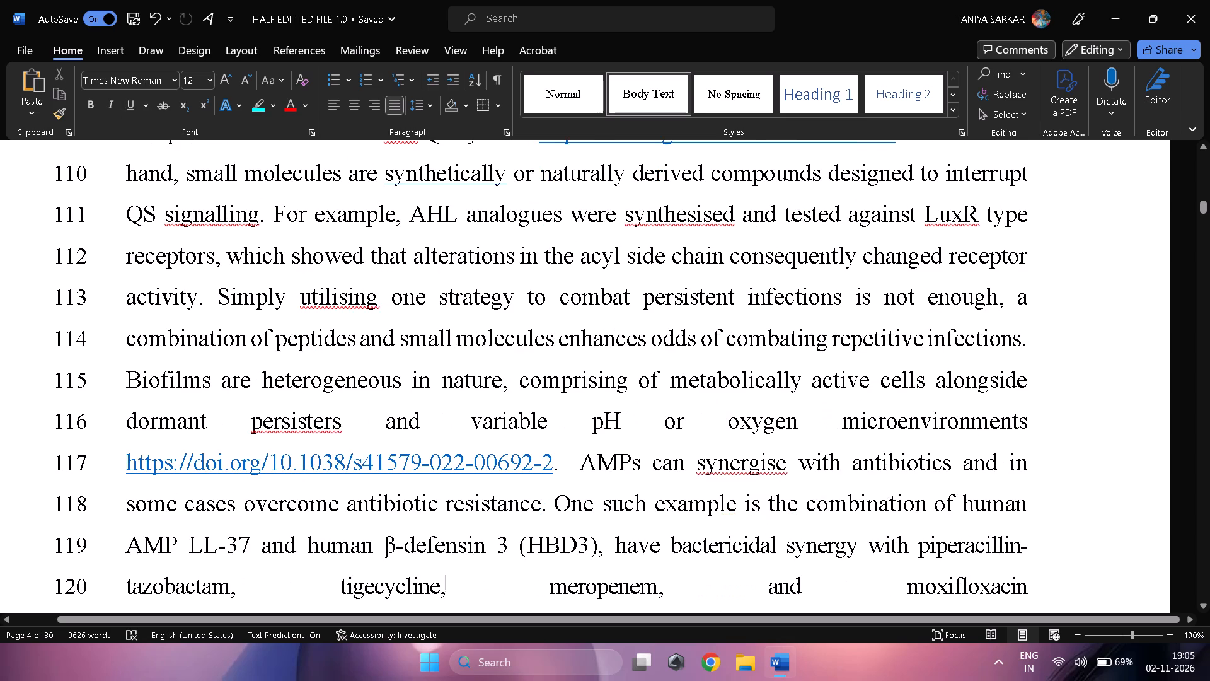
# Proofread lines 121 to 138 on QQ enzyme combinations, the "disarm and destroy" concept and the open debates on resistance.
pyautogui.press('Down')
pyautogui.press('Down')
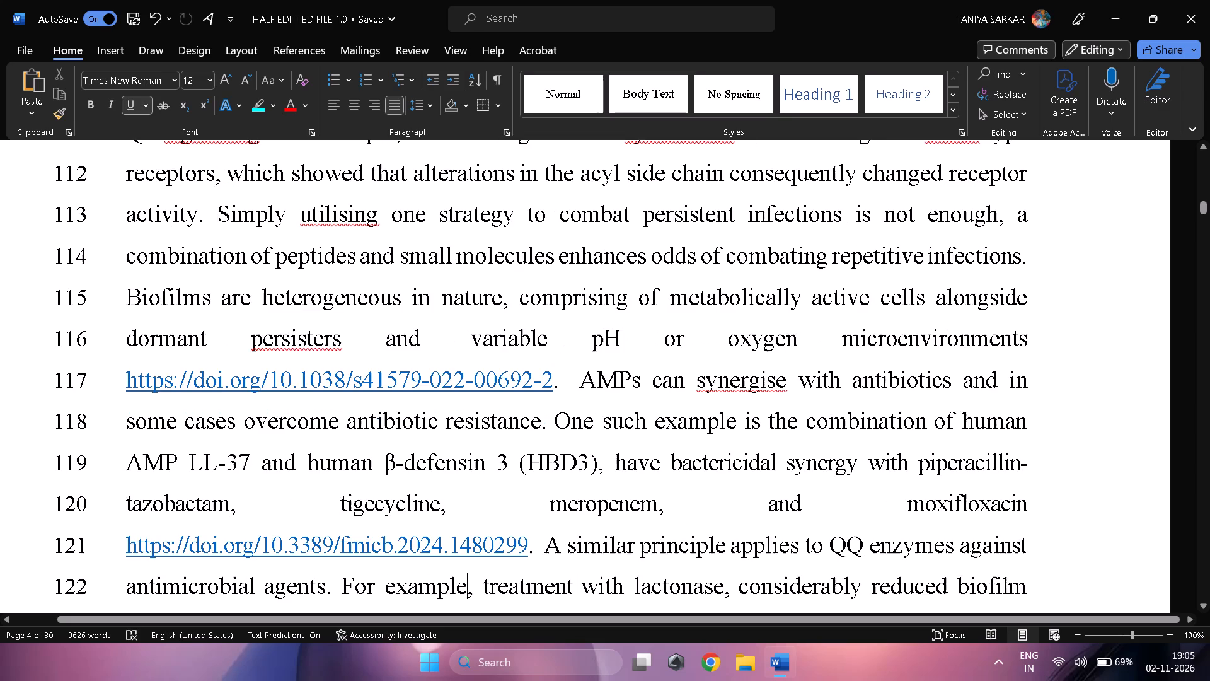
pyautogui.press('Down')
pyautogui.press('Down')
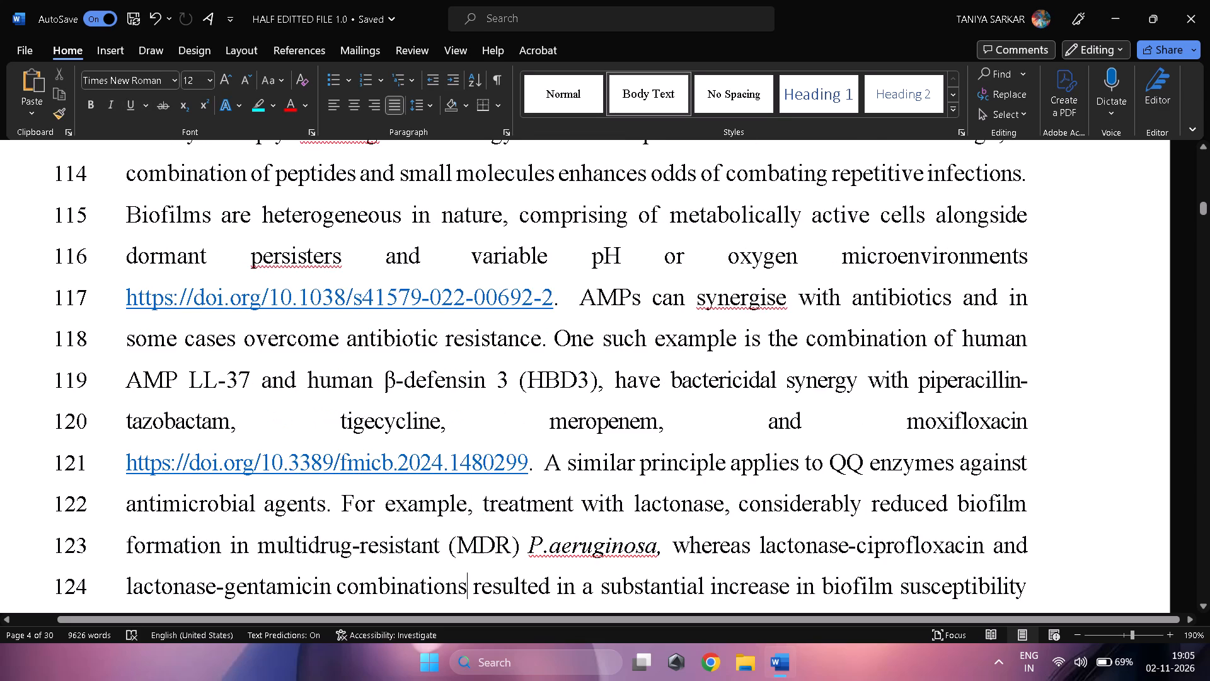
pyautogui.press('Down')
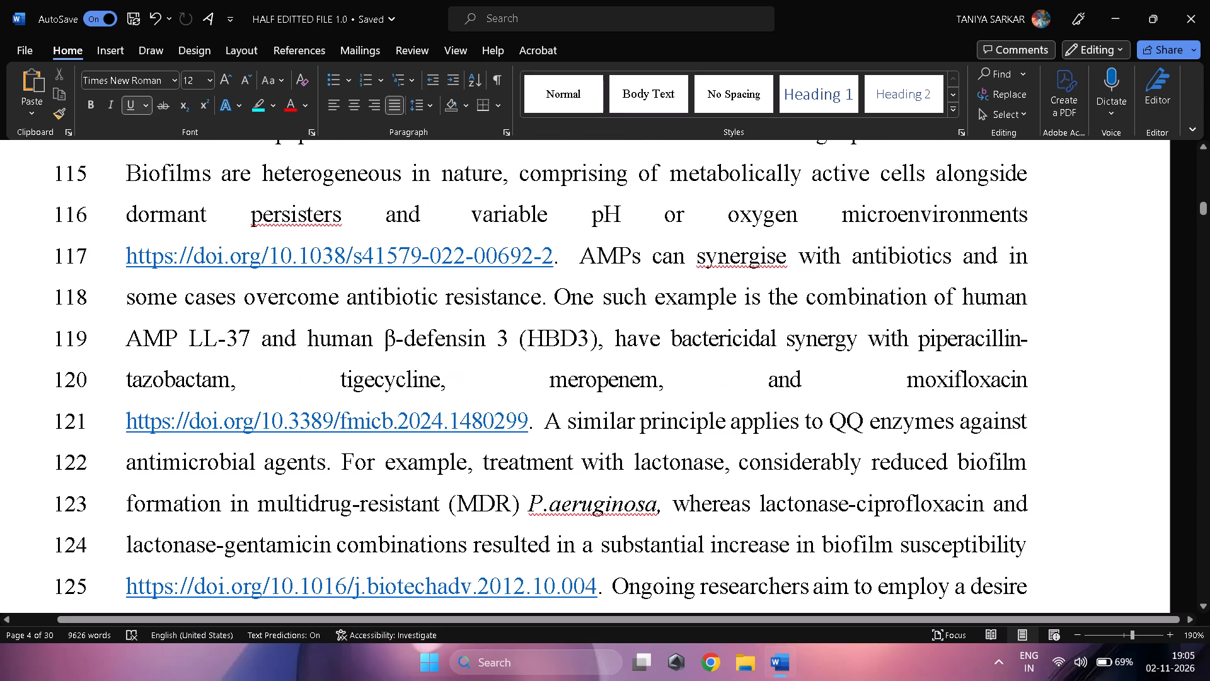
pyautogui.press('Down')
pyautogui.press('Down')
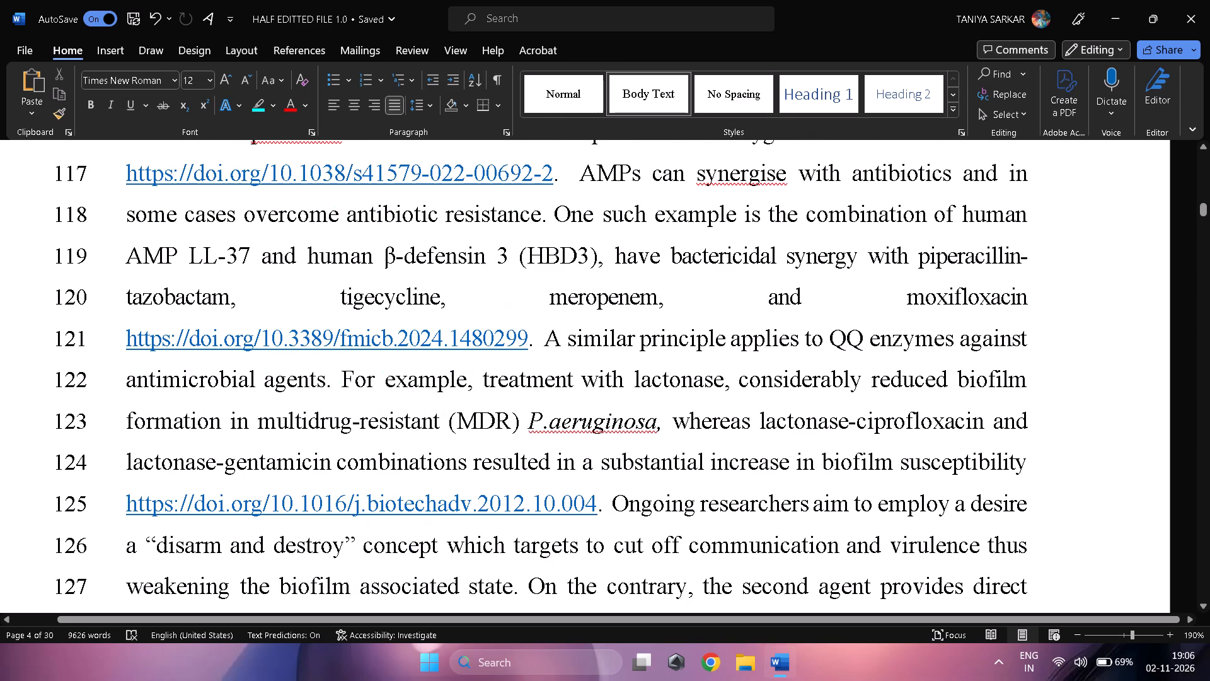
pyautogui.press('Down')
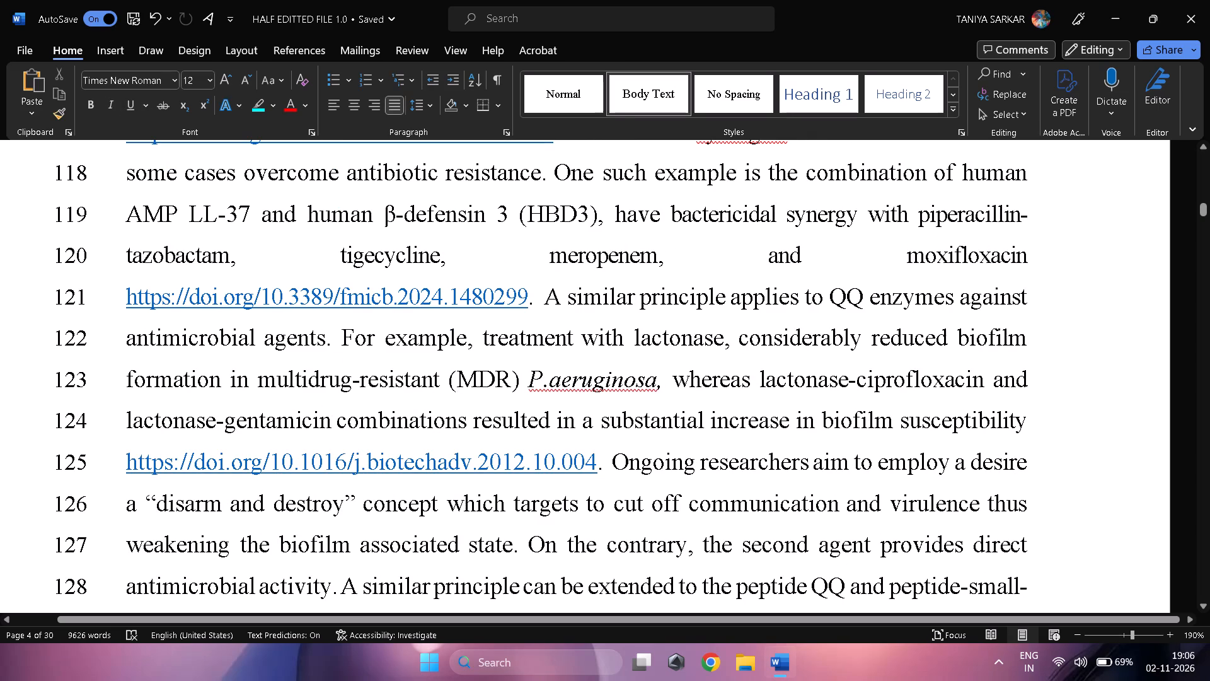
pyautogui.press('Down')
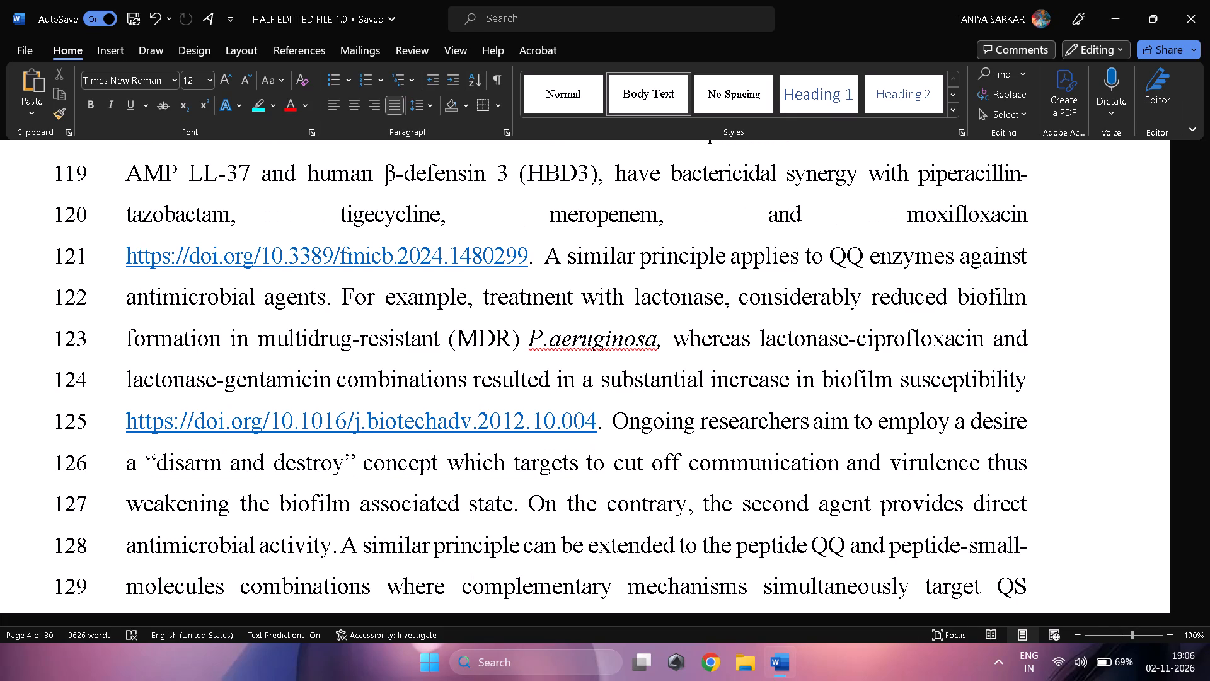
pyautogui.press('Down')
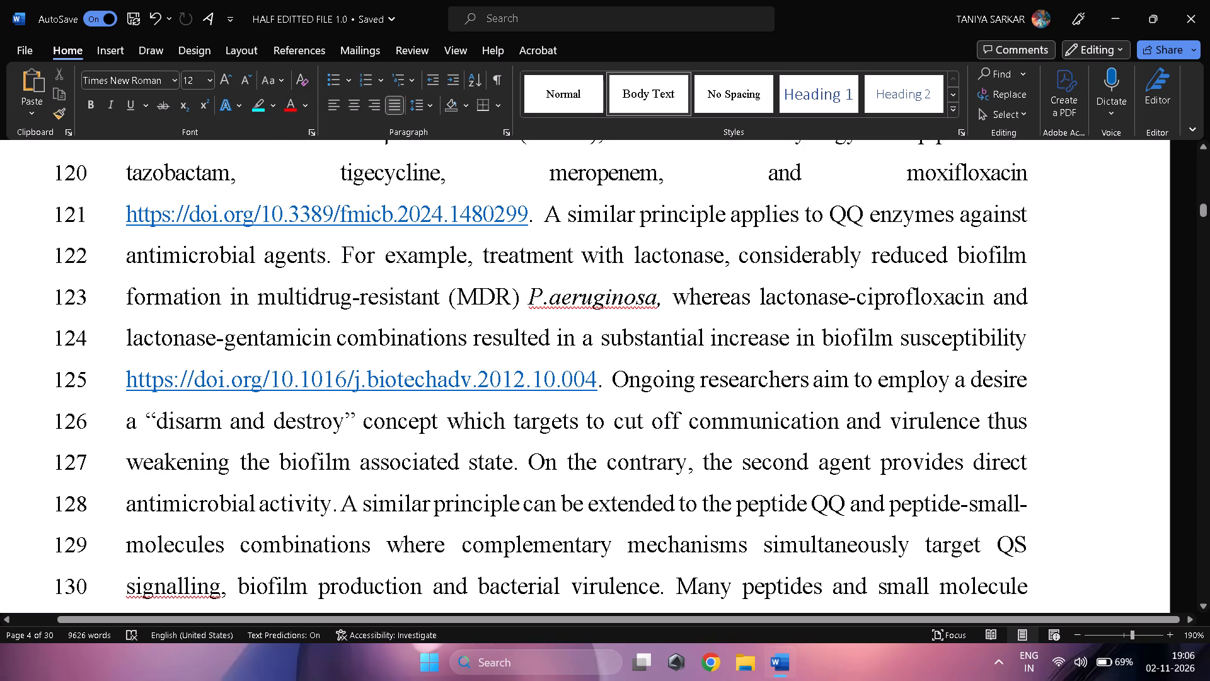
pyautogui.press('Down')
pyautogui.press('Down')
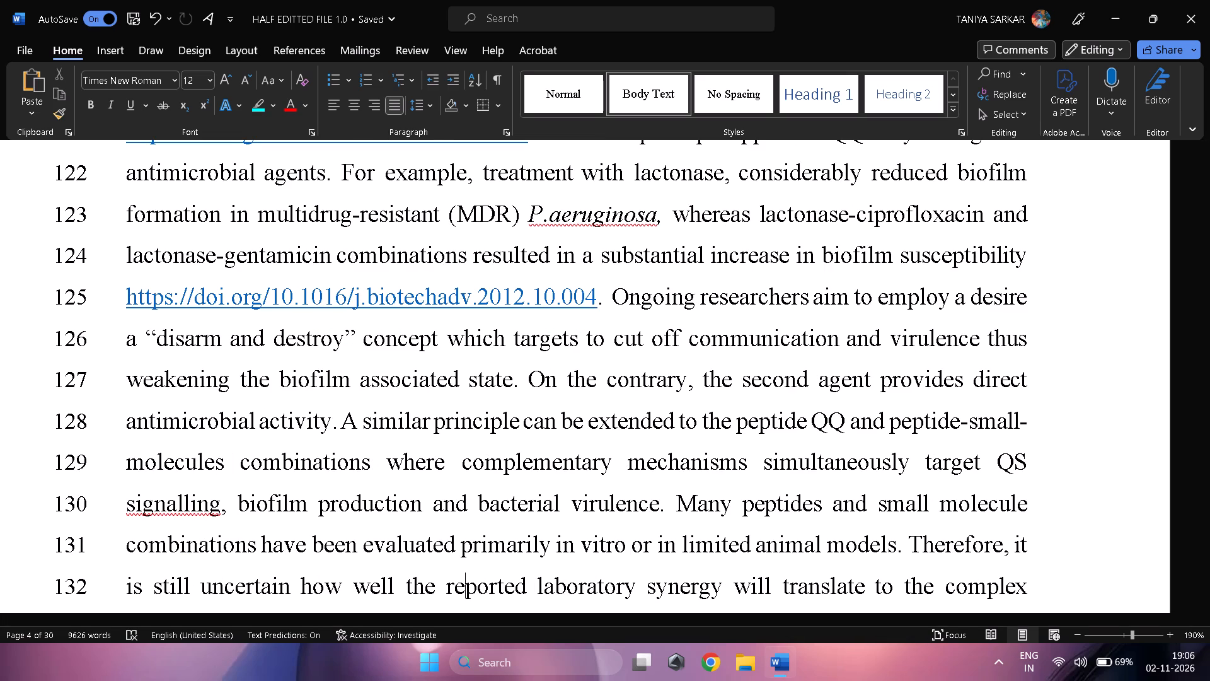
pyautogui.press('Down')
pyautogui.press('Down')
pyautogui.press('Down')
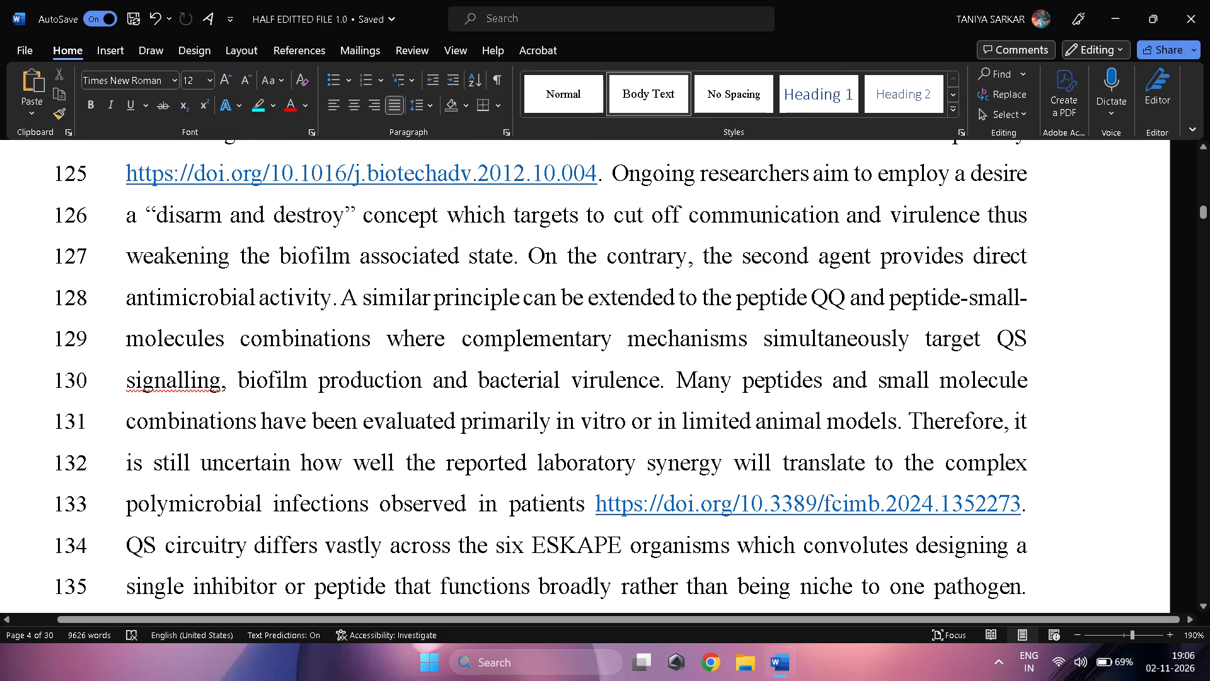
pyautogui.press('Down')
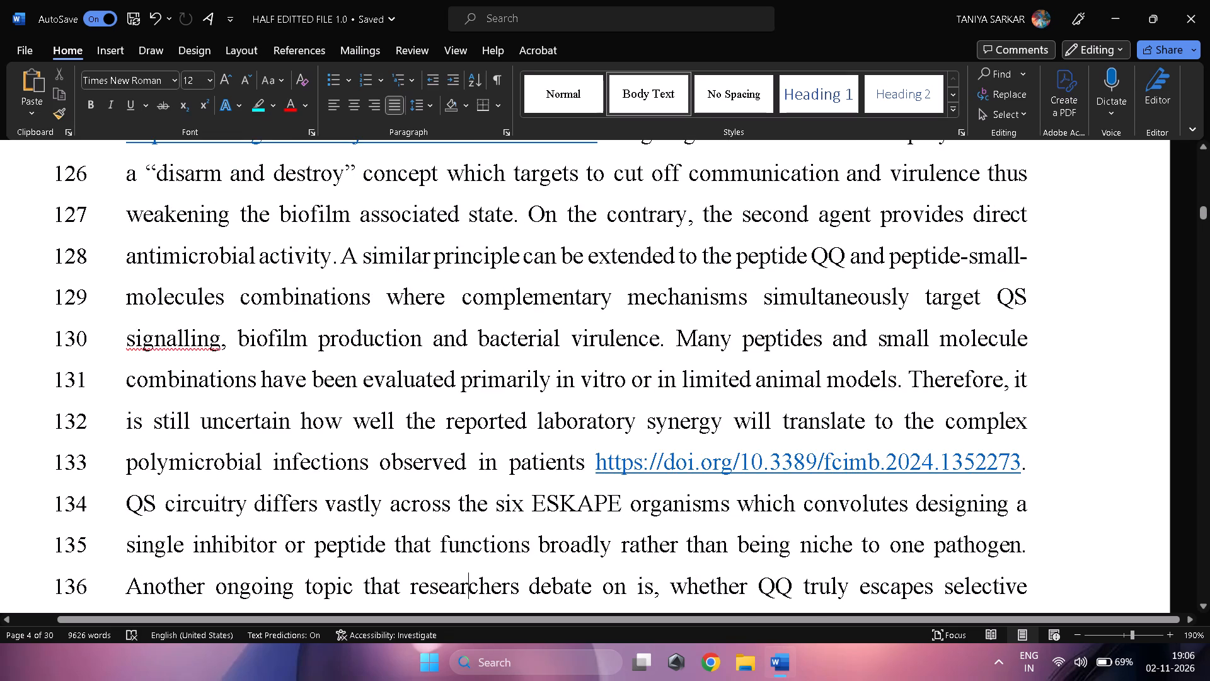
pyautogui.press('Down')
pyautogui.press('Down')
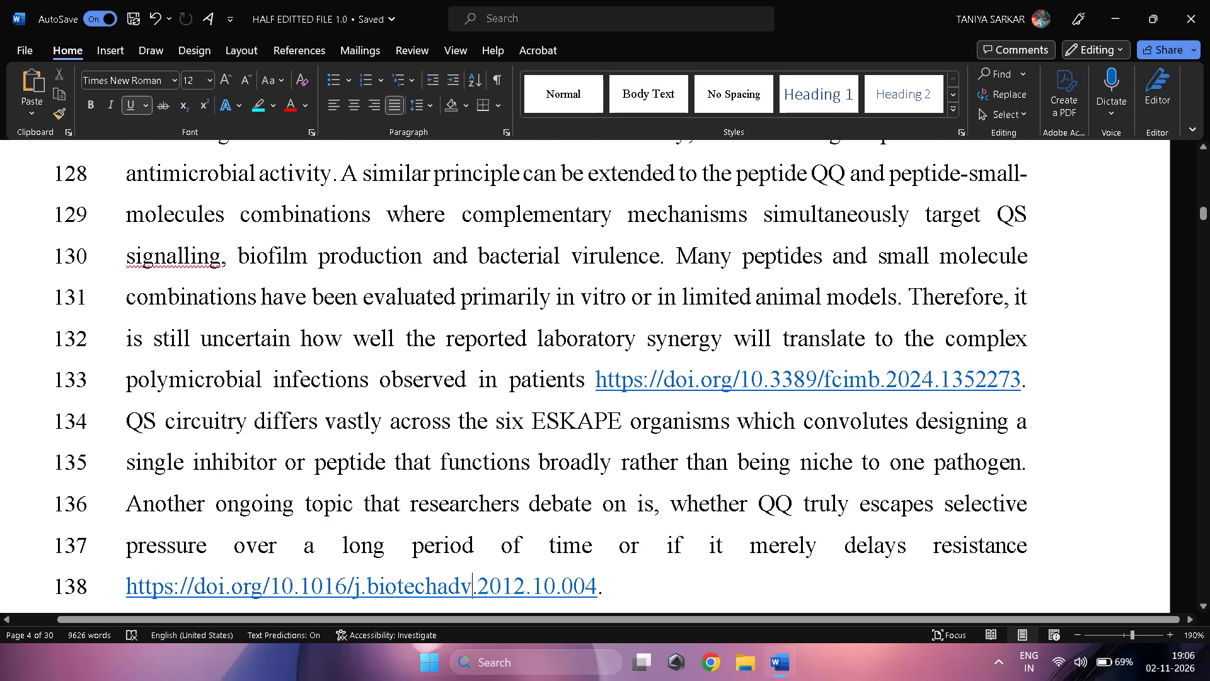
# Read through the cyan-highlighted passage on evolutionary ecology and antivirulence resistance, lines 139 to 158.
pyautogui.press('Down')
pyautogui.press('Down')
pyautogui.press('Down')
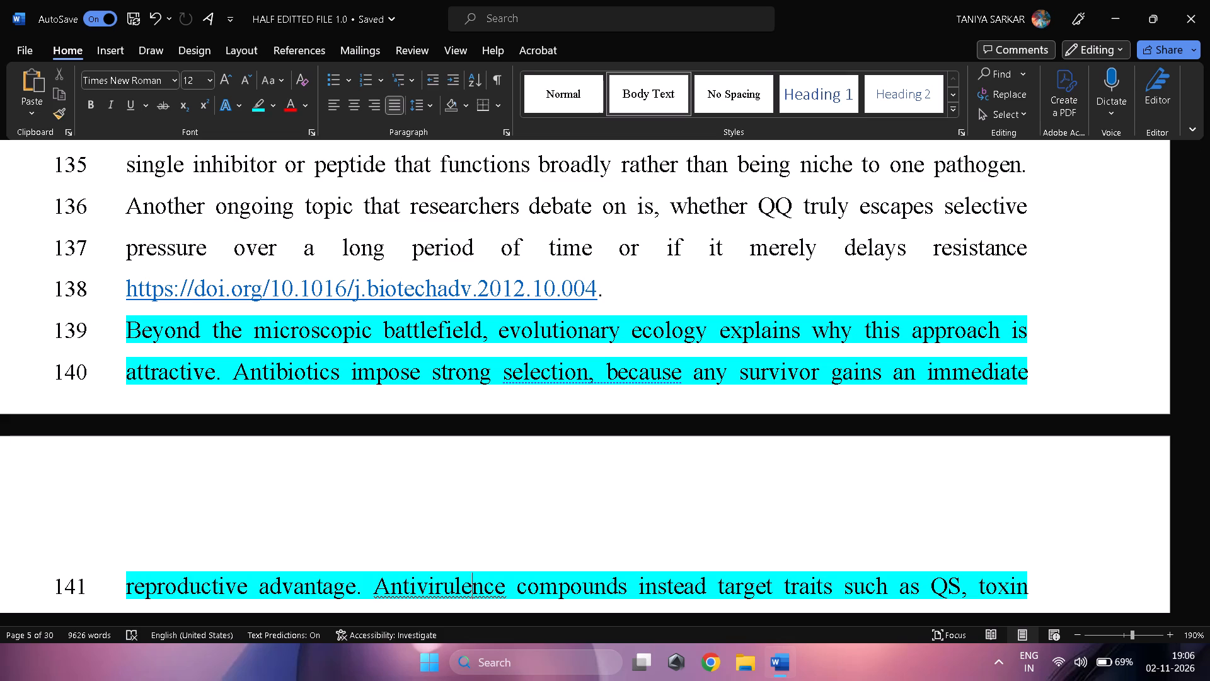
pyautogui.press('Down')
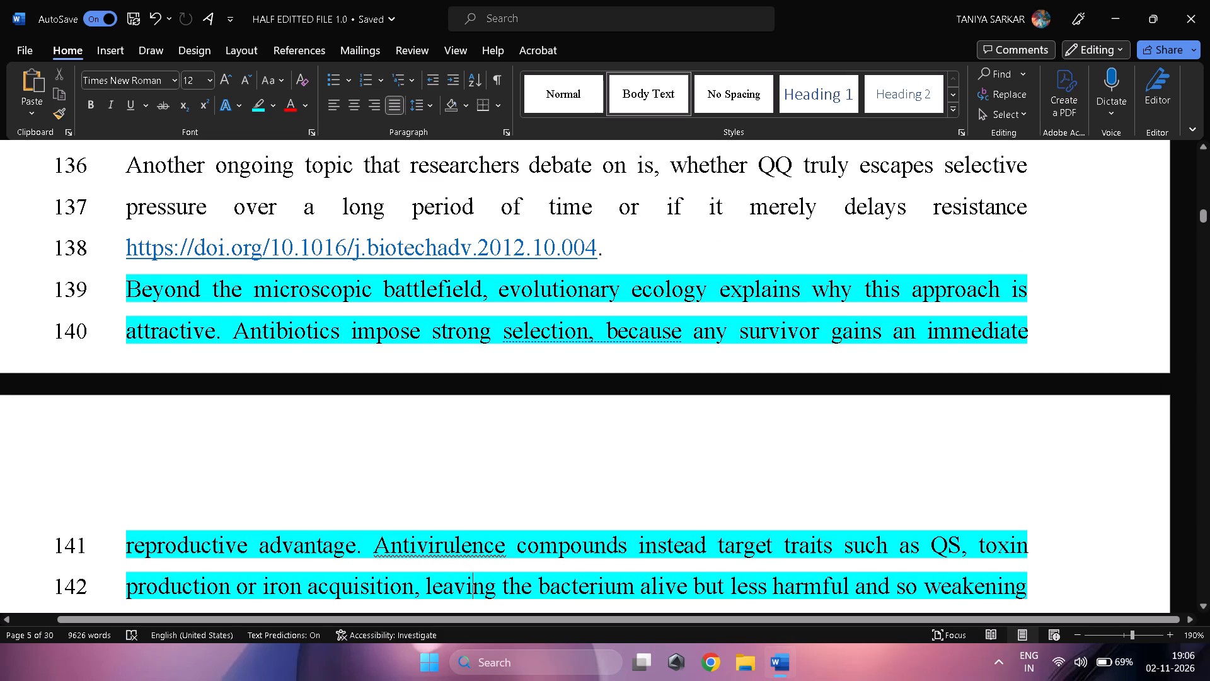
pyautogui.press('Down')
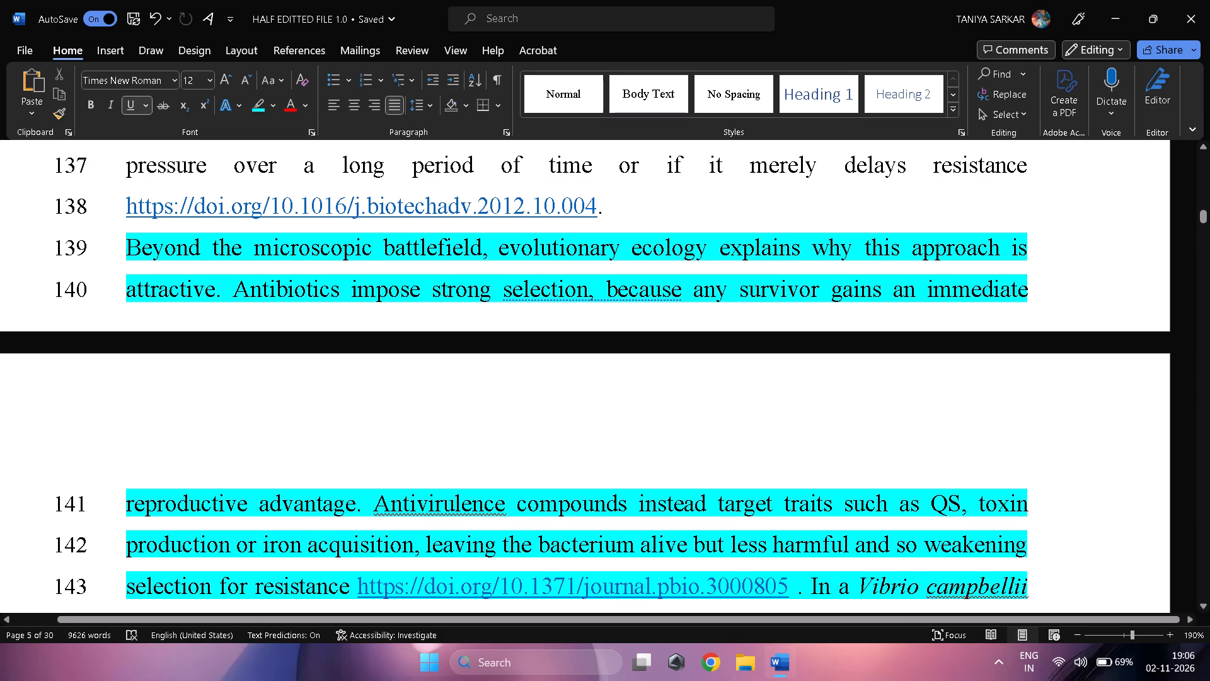
pyautogui.press('Down')
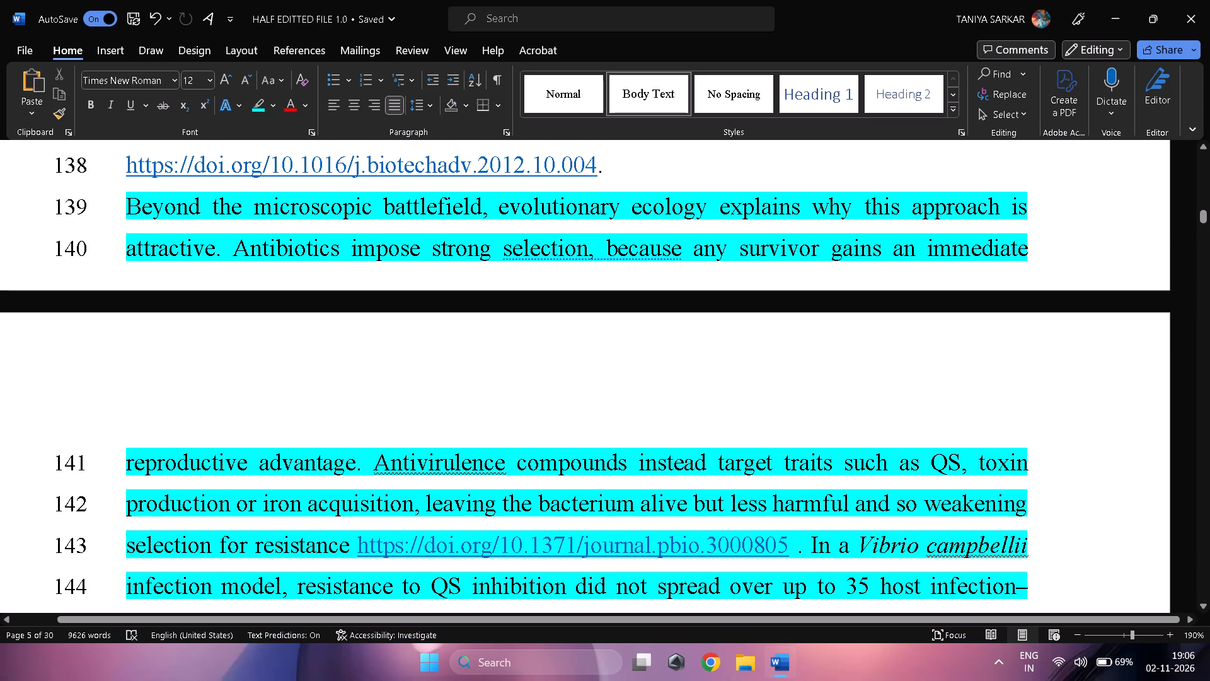
pyautogui.press('Down')
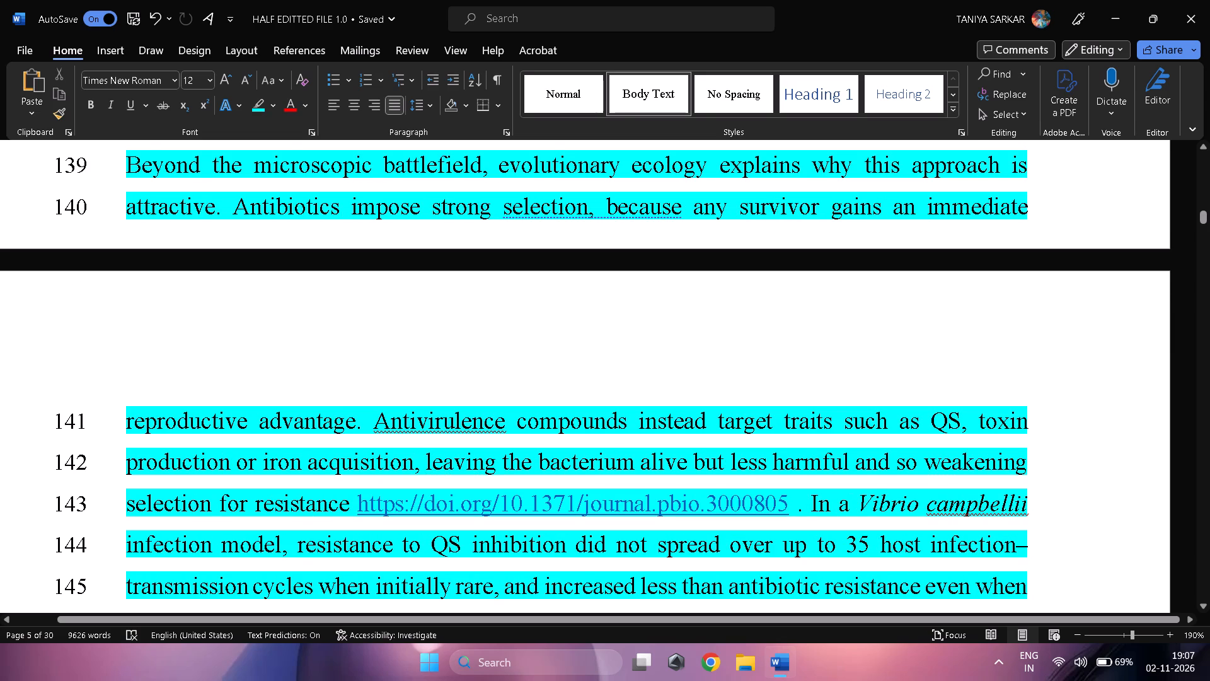
pyautogui.press('Down')
pyautogui.press('Down')
pyautogui.press('Down')
pyautogui.press('Down')
pyautogui.press('Down')
pyautogui.press('Down')
pyautogui.press('Down')
pyautogui.press('Down')
pyautogui.press('Down')
pyautogui.press('Down')
pyautogui.press('Down')
pyautogui.press('Down')
pyautogui.press('Down')
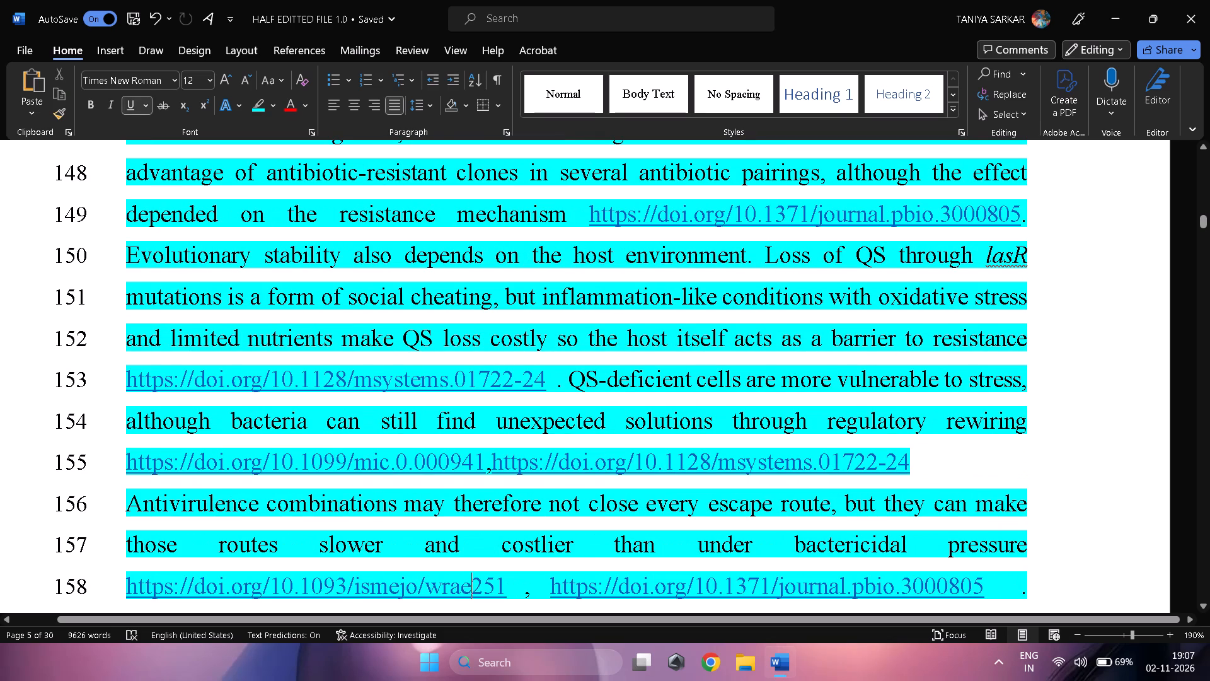
# Minimize the manuscript window to show the desktop.
pyautogui.click(1107, 11)
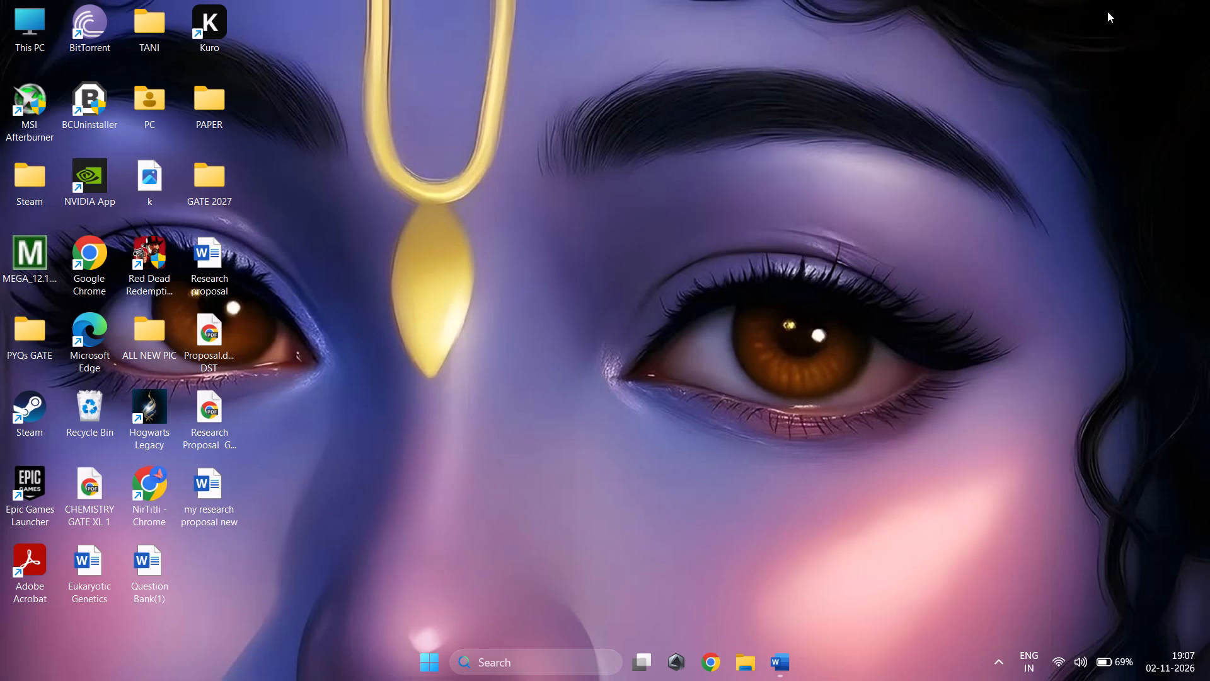